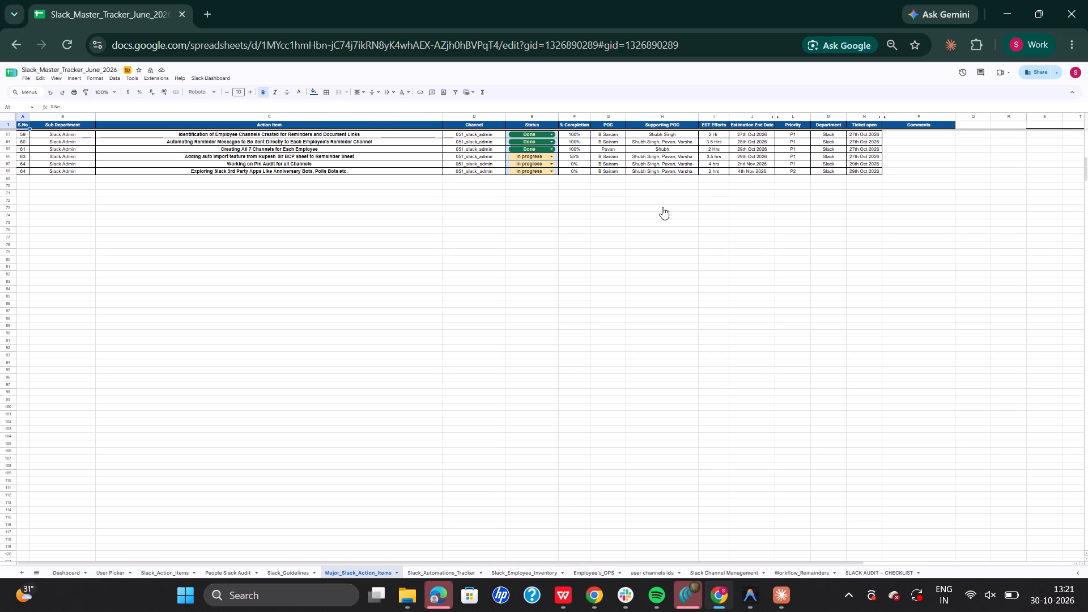
Enlarge the browser page zoom of the Slack_Master_Tracker_June_2026 spreadsheet to 100%.
key(ctrl+plus)
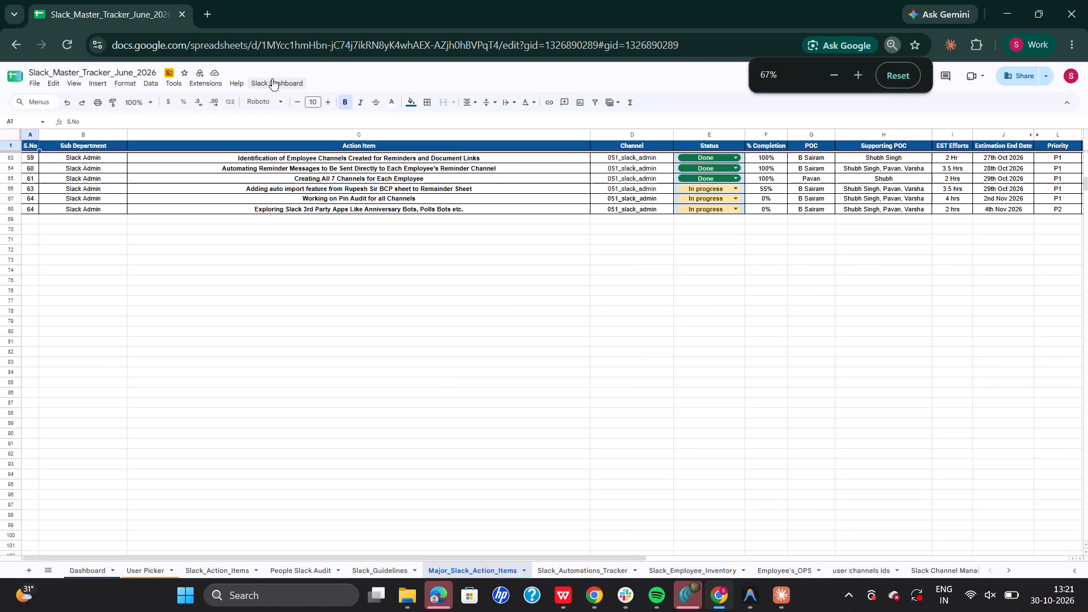
key(ctrl+plus)
key(ctrl+plus)
key(ctrl+plus)
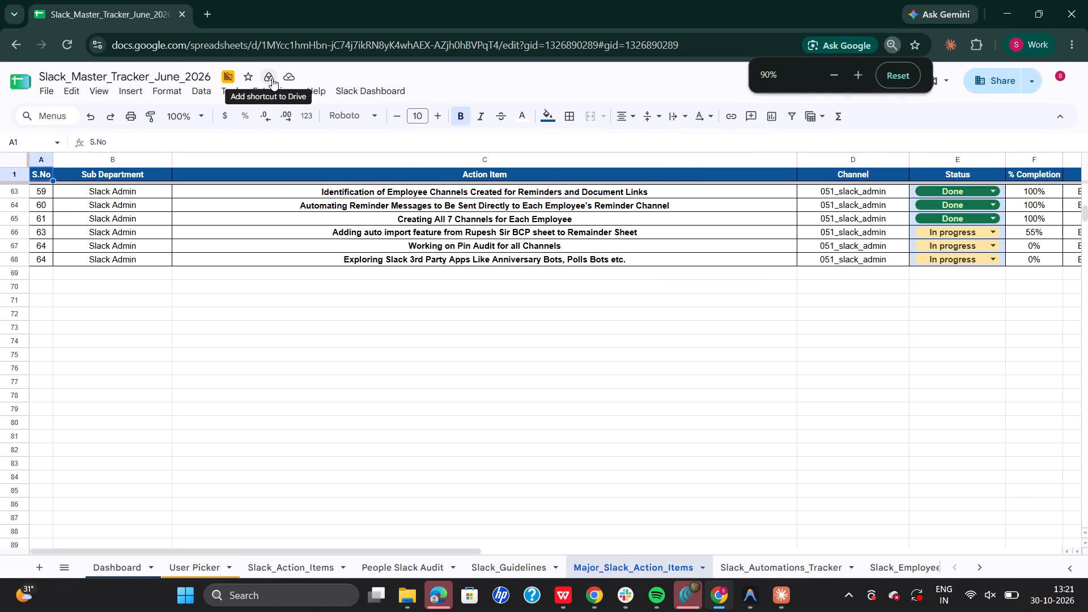
key(ctrl+plus)
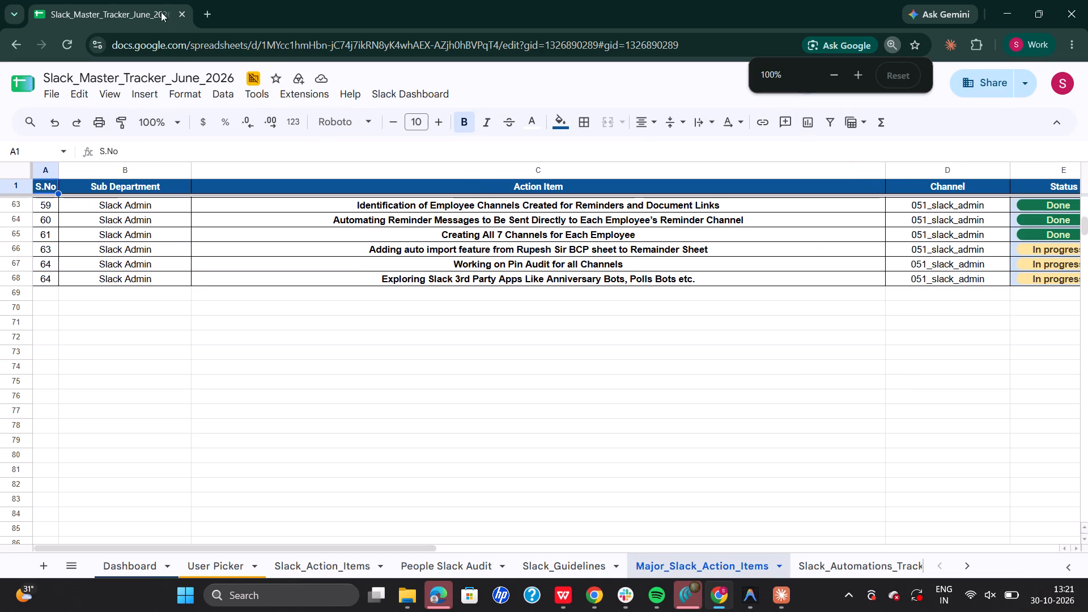
Search Google for "wsr" in a new browser tab.
click(212, 15)
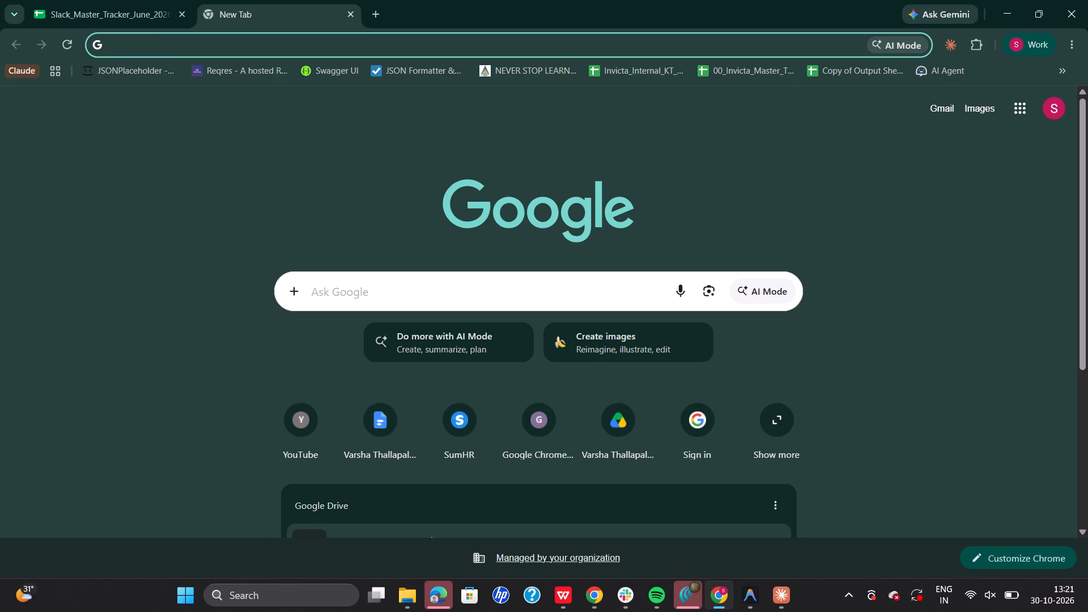
click(392, 304)
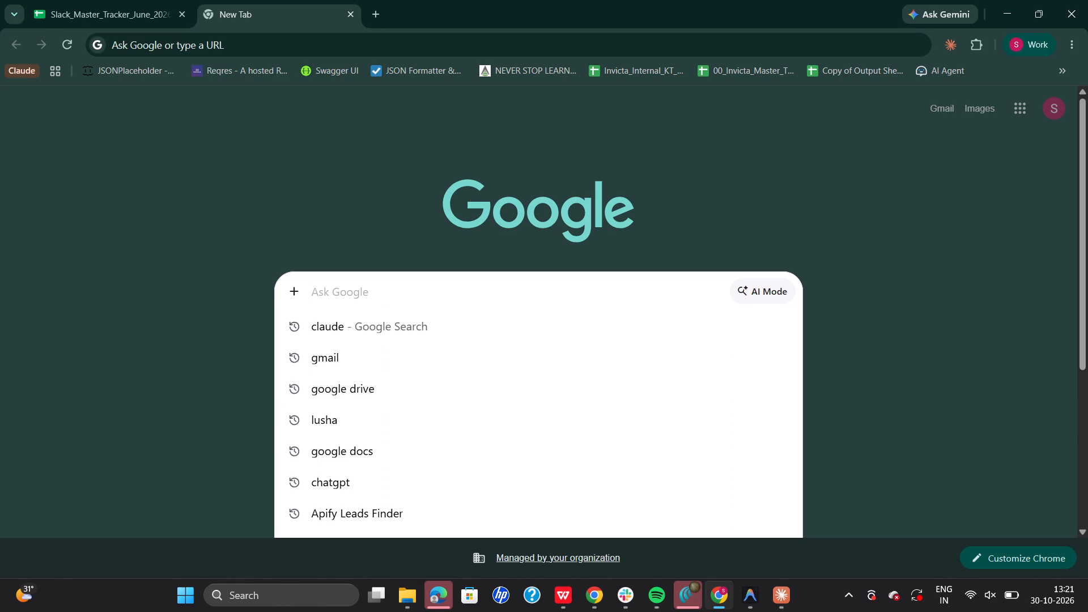
text(wsr)
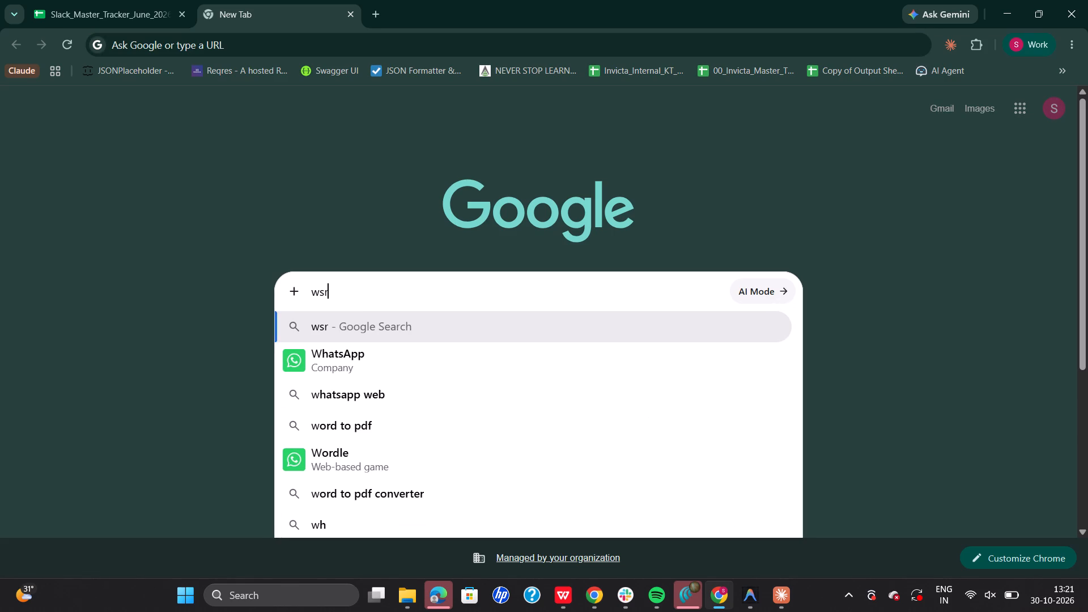
key(Return)
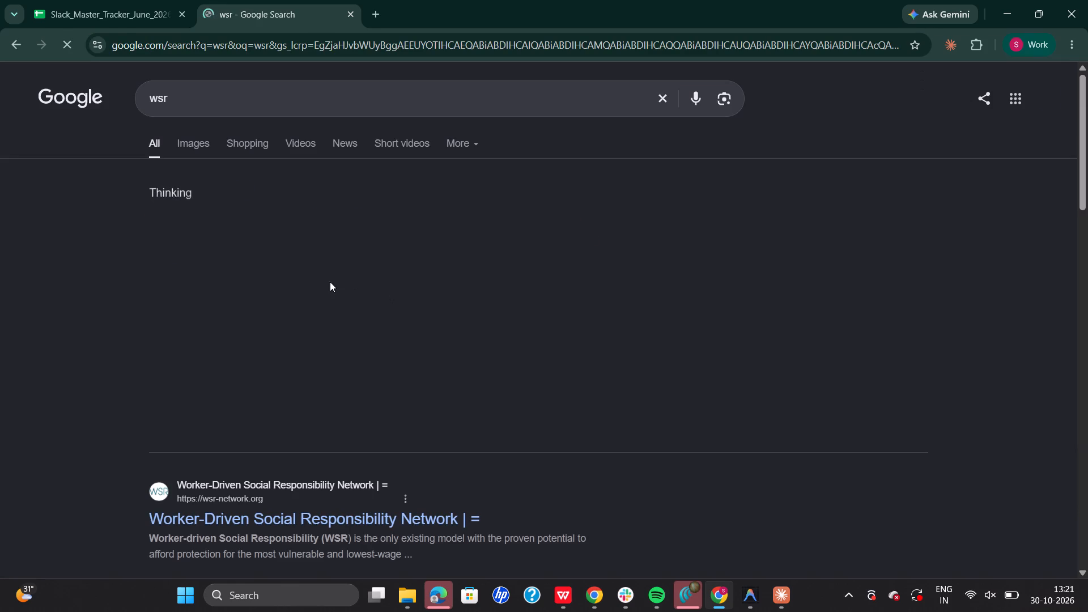
Open a fresh blank tab and close the wsr search results tab.
click(370, 15)
click(353, 12)
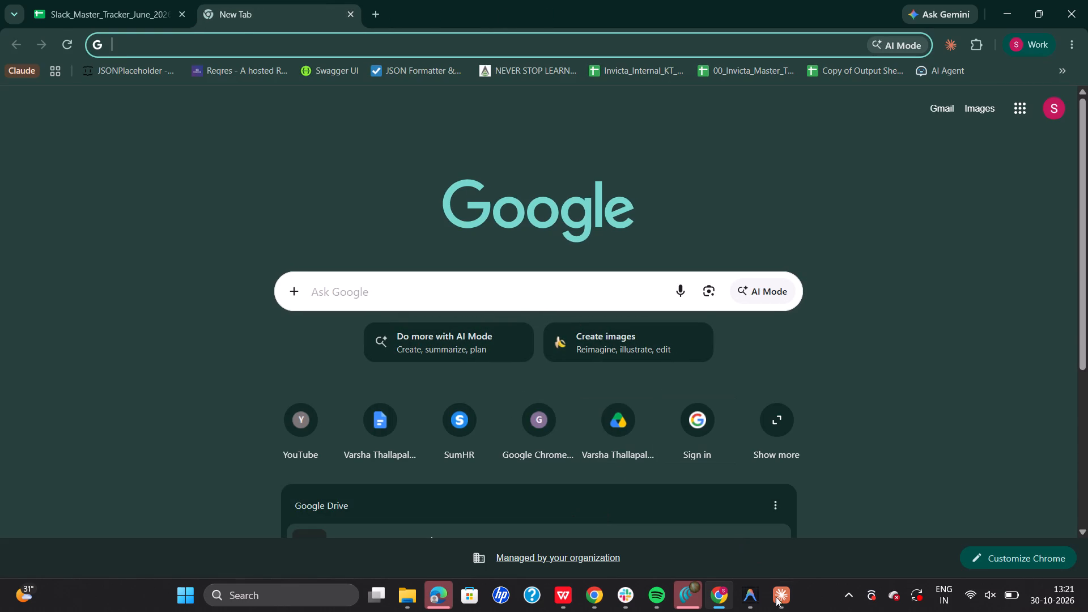
Switch to the other Chrome window, which has the Speedtest page open.
click(599, 606)
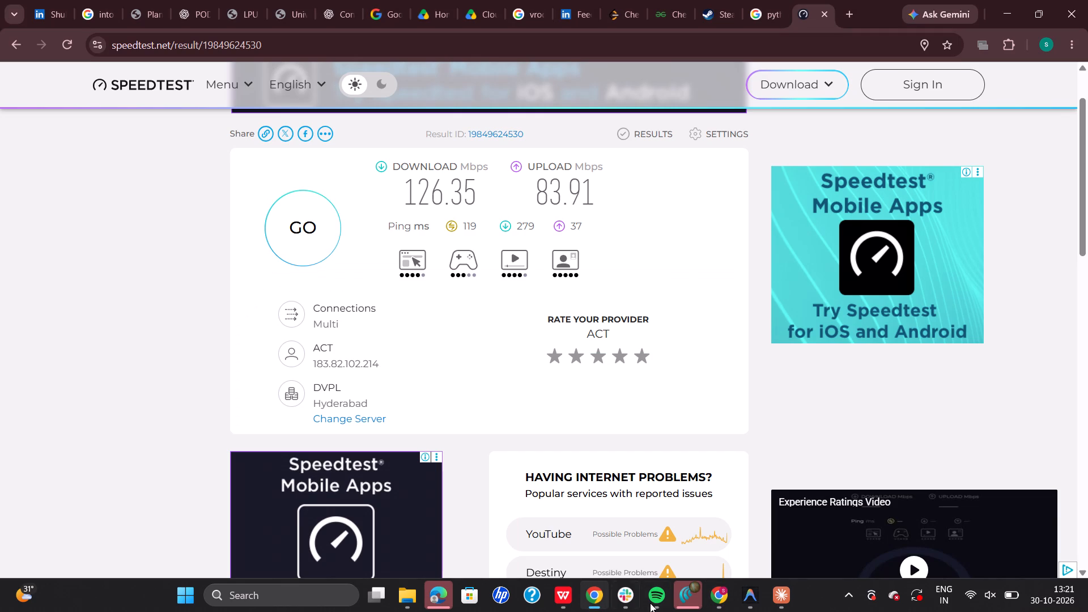
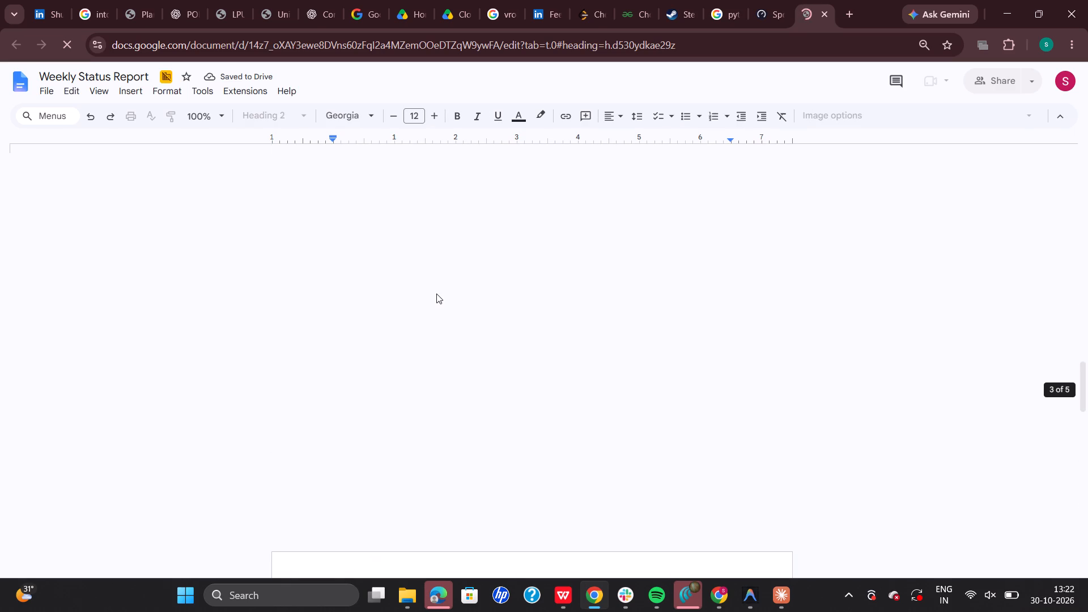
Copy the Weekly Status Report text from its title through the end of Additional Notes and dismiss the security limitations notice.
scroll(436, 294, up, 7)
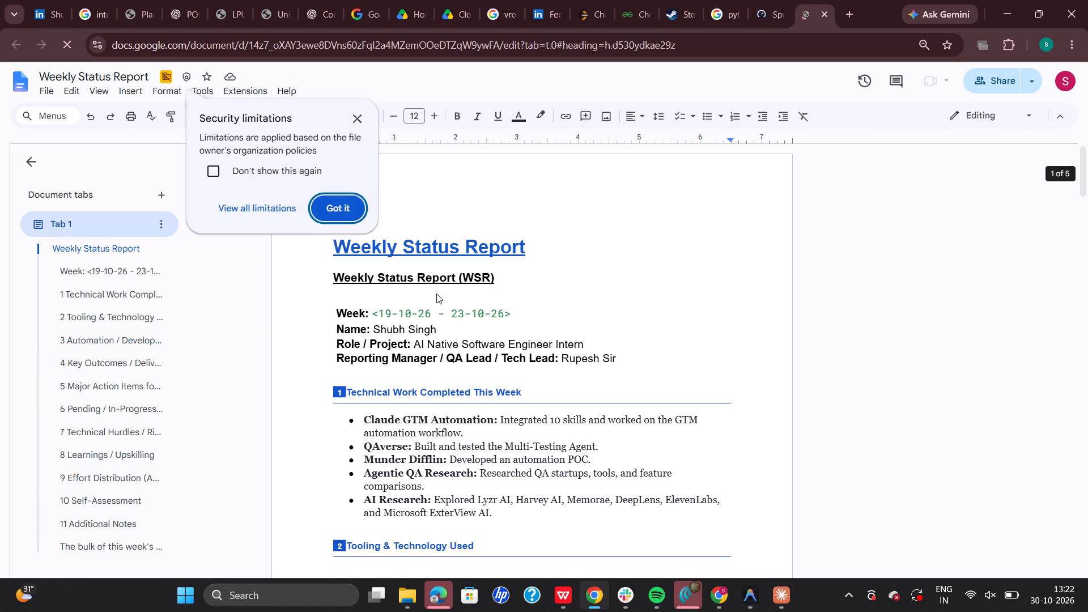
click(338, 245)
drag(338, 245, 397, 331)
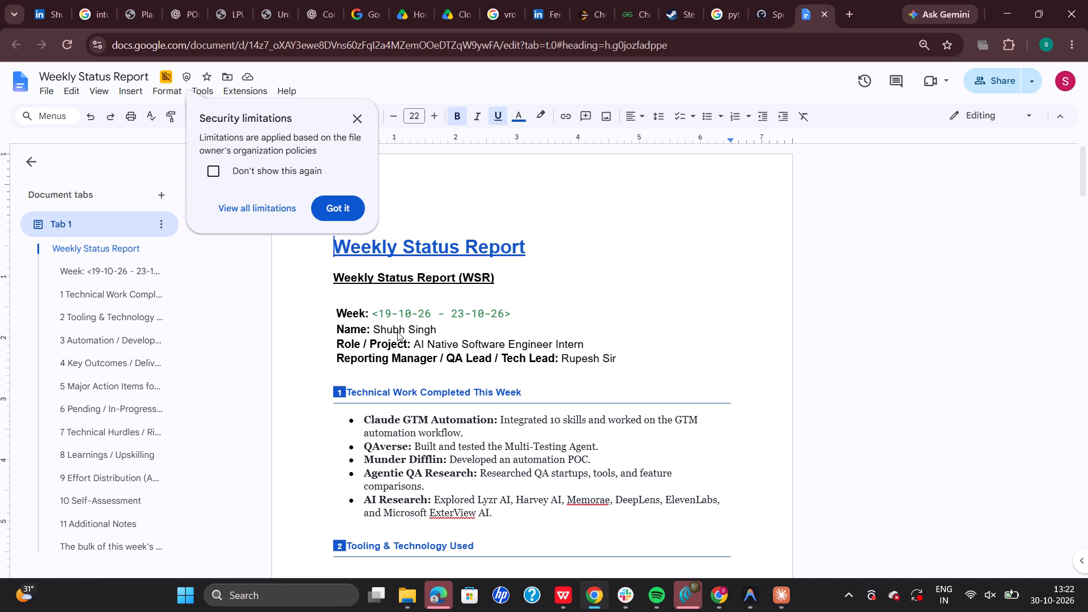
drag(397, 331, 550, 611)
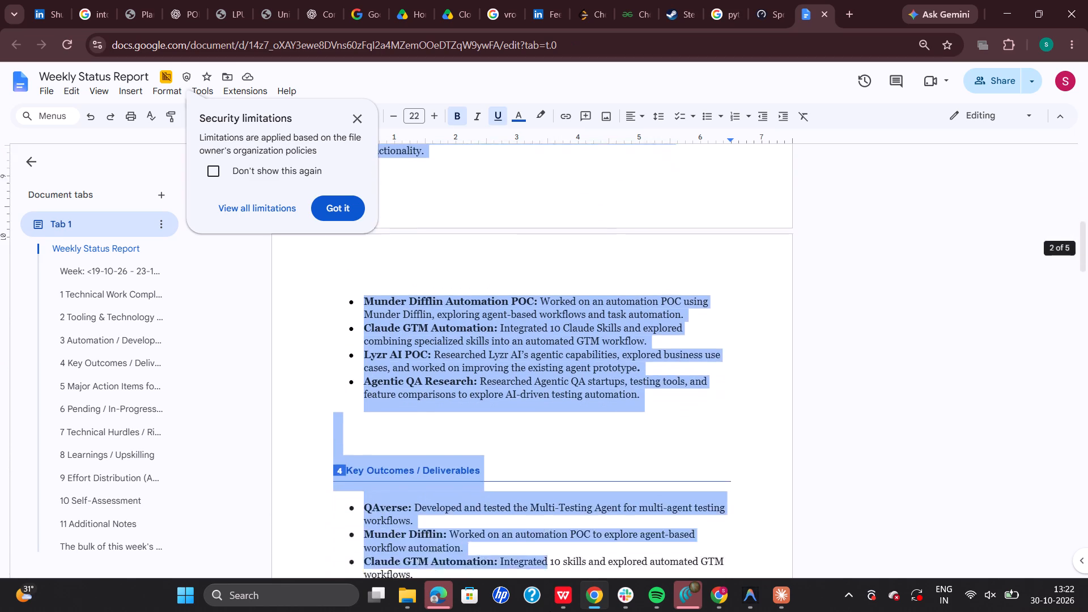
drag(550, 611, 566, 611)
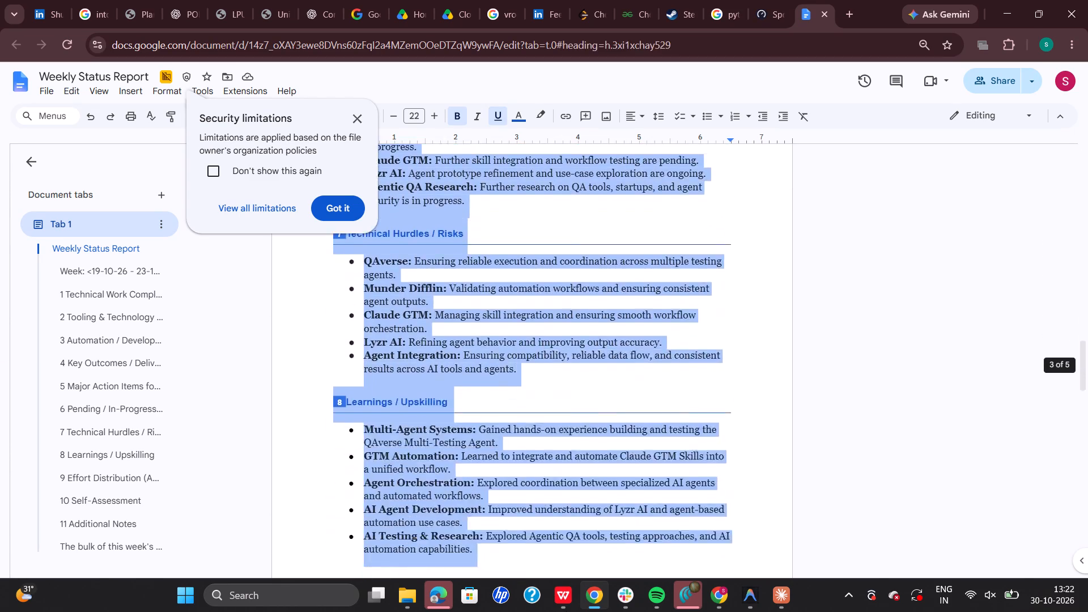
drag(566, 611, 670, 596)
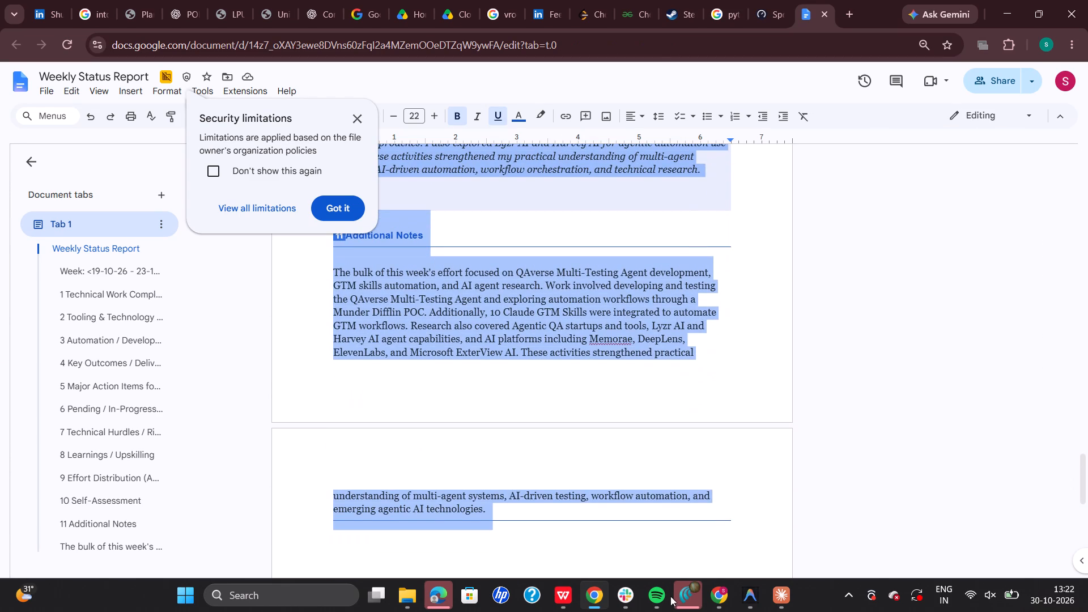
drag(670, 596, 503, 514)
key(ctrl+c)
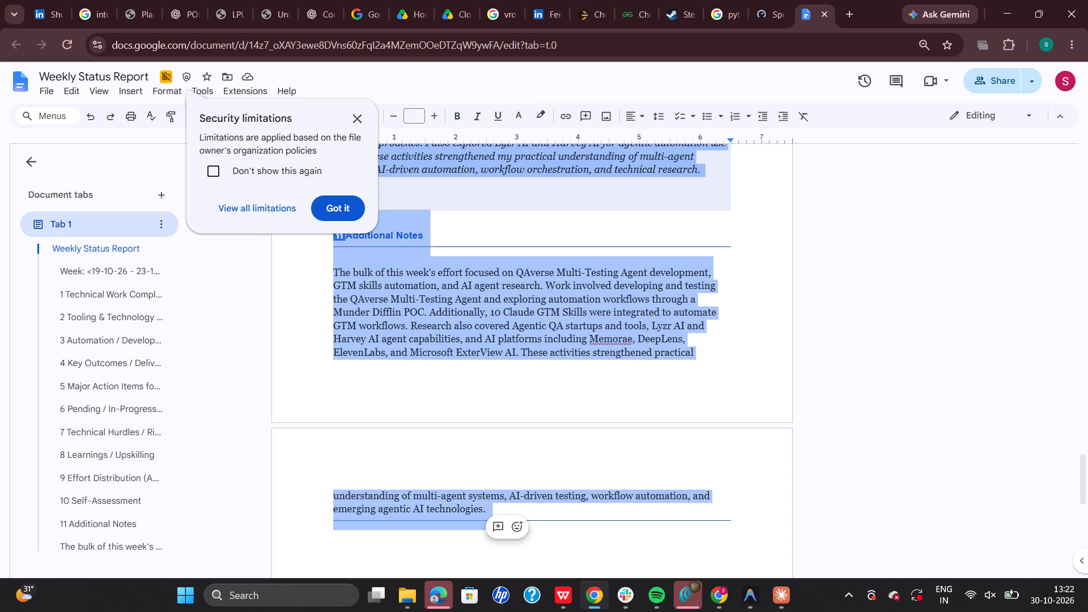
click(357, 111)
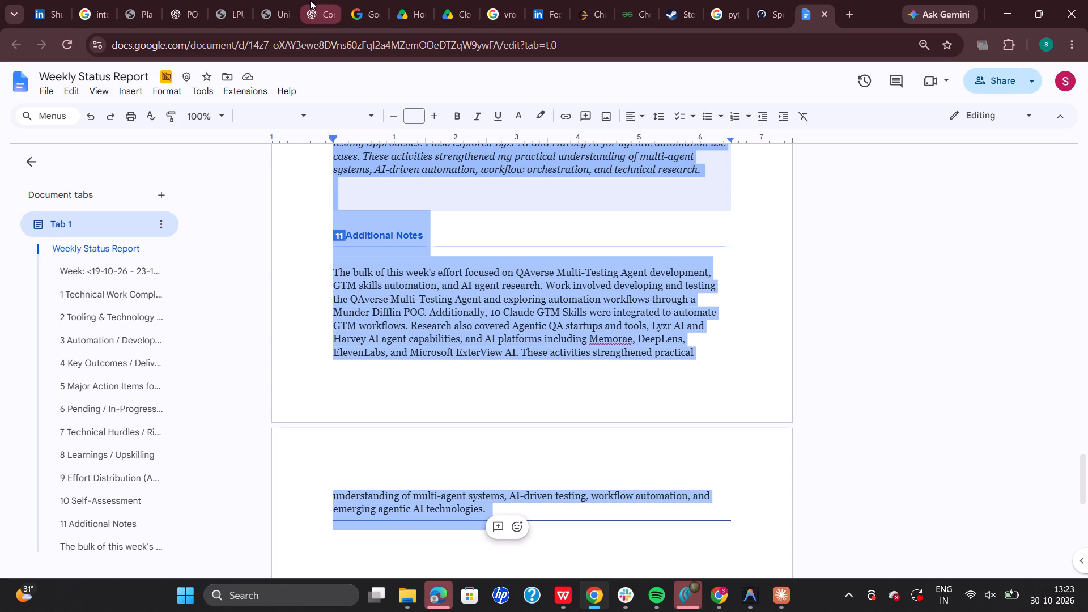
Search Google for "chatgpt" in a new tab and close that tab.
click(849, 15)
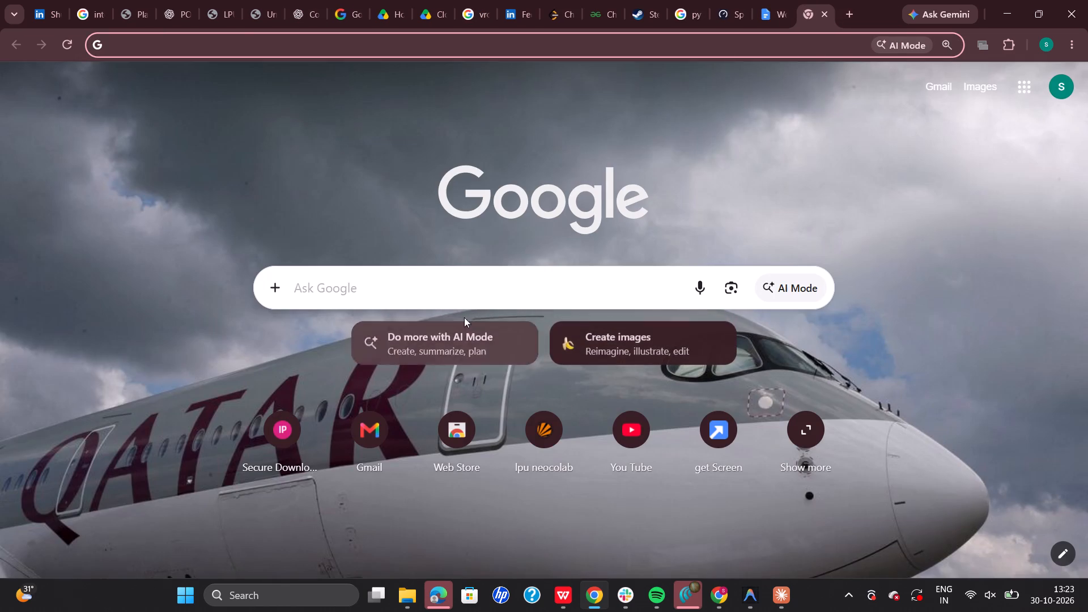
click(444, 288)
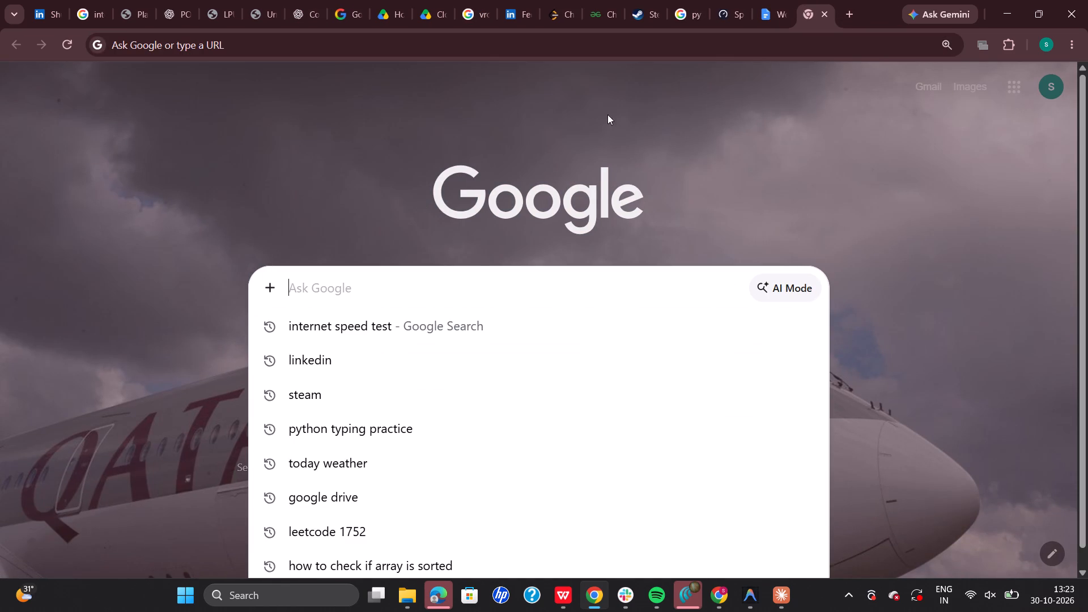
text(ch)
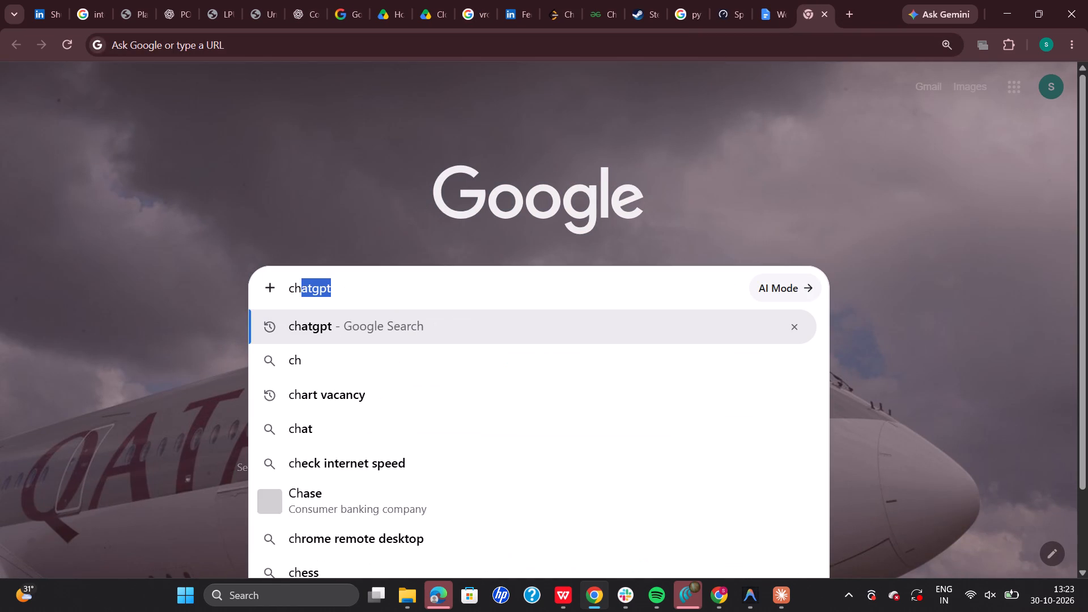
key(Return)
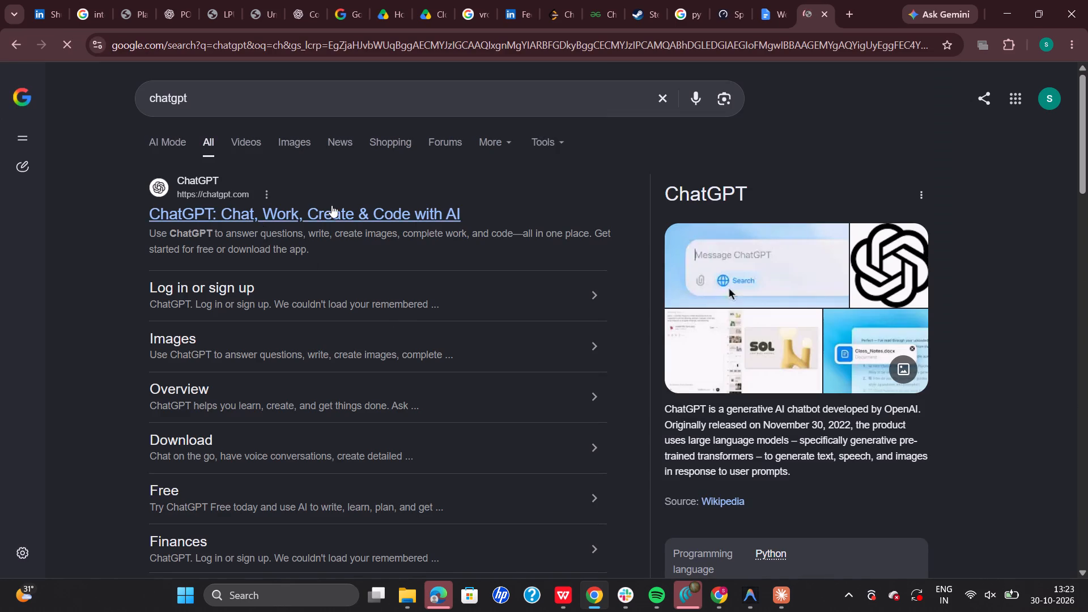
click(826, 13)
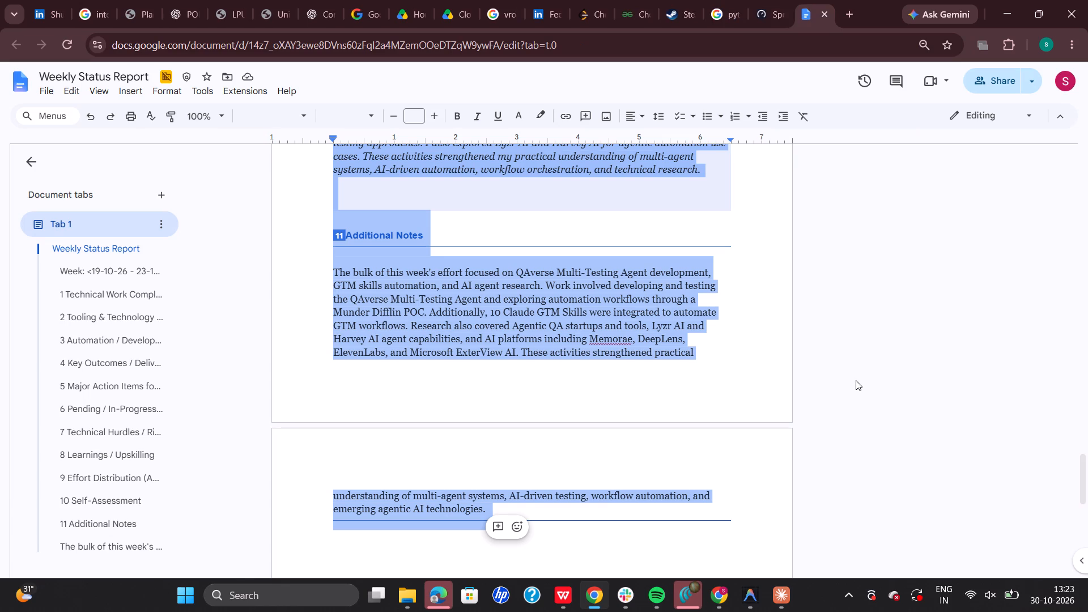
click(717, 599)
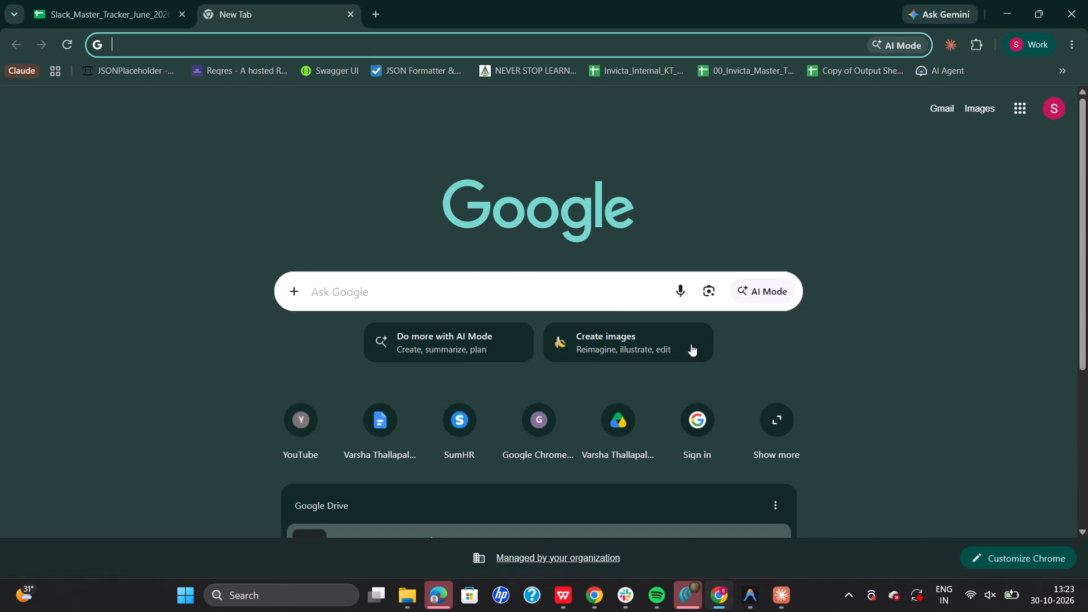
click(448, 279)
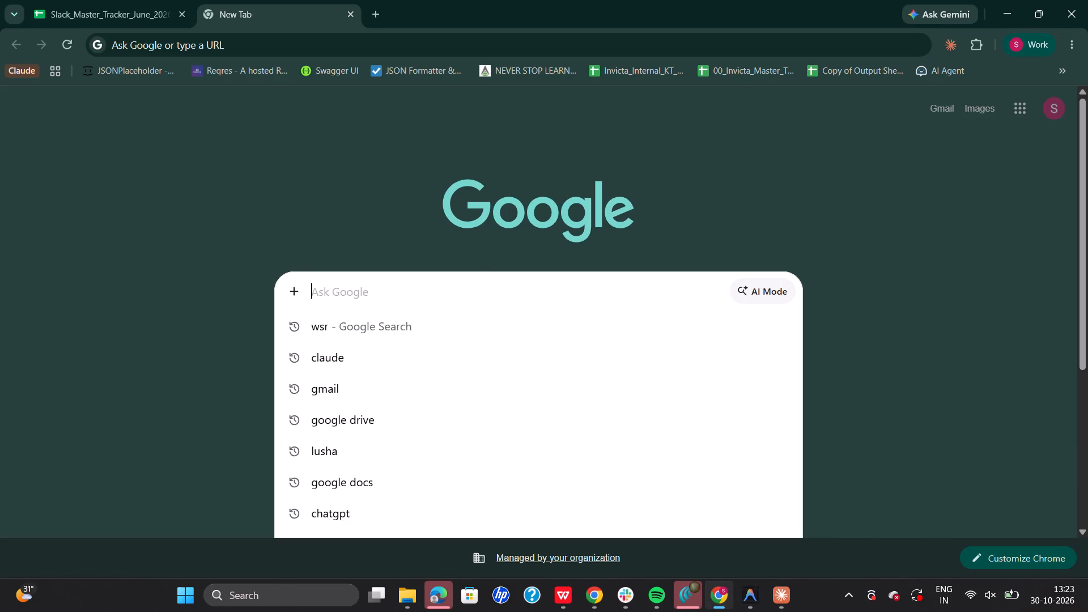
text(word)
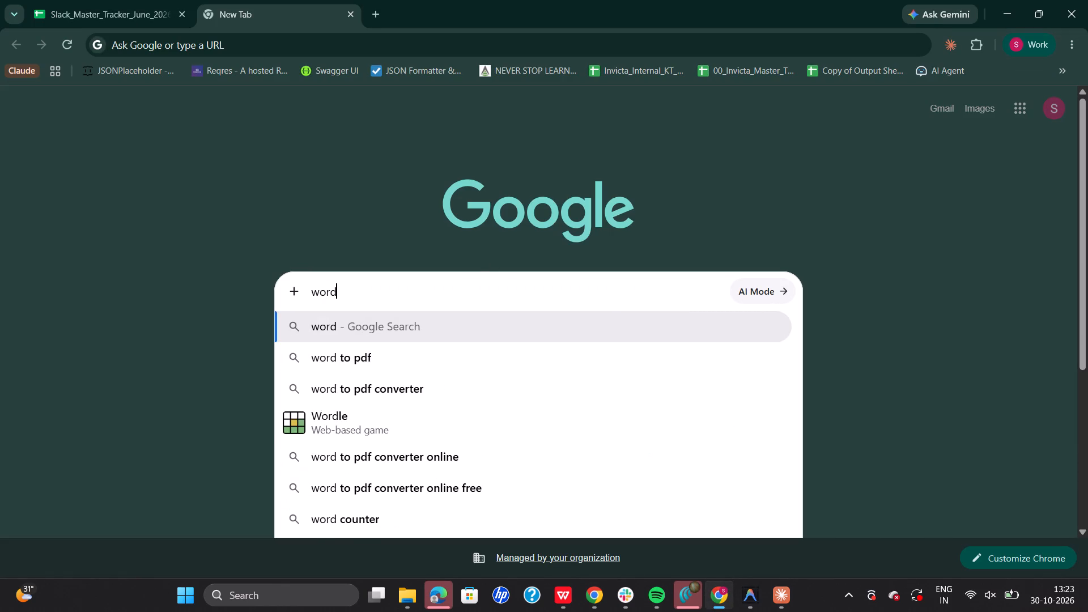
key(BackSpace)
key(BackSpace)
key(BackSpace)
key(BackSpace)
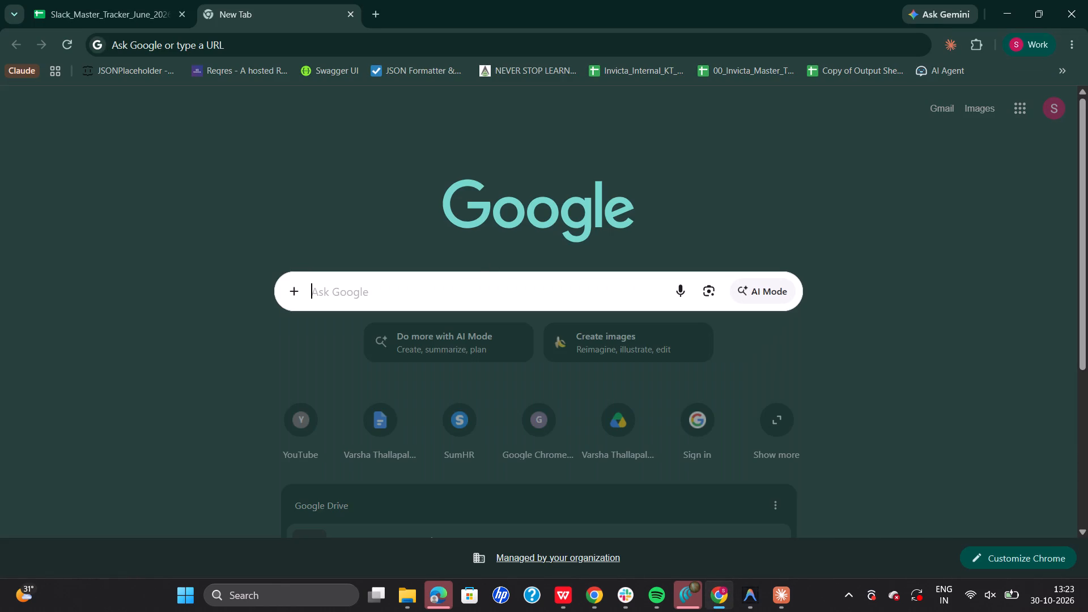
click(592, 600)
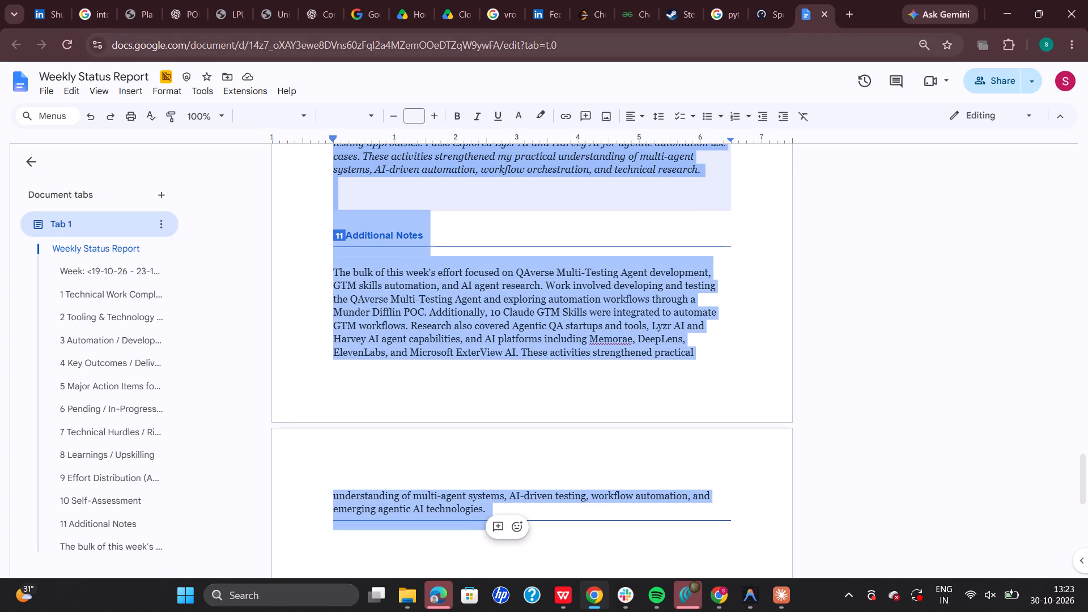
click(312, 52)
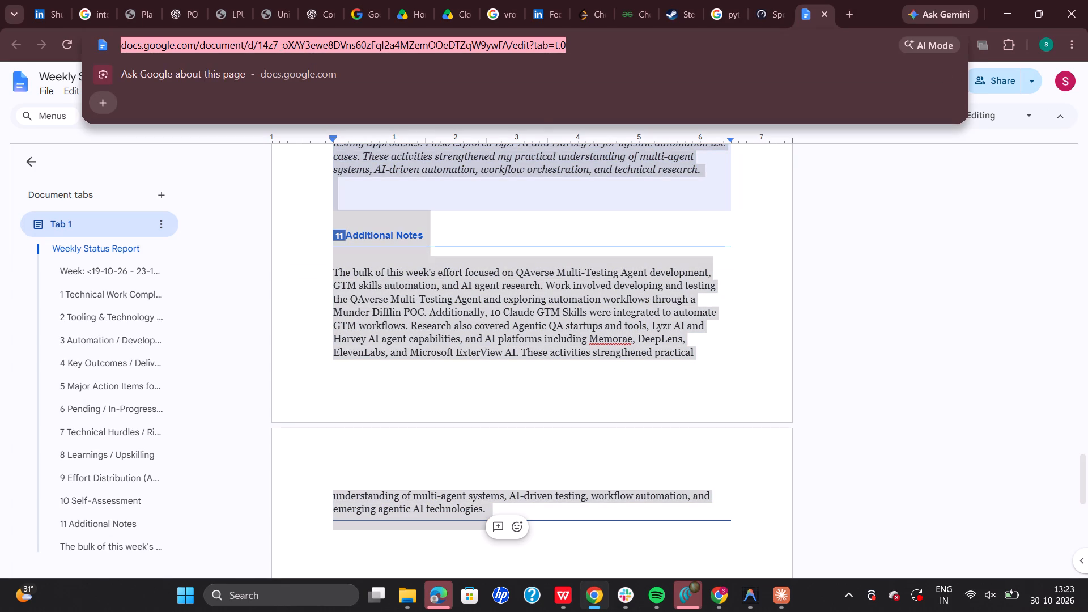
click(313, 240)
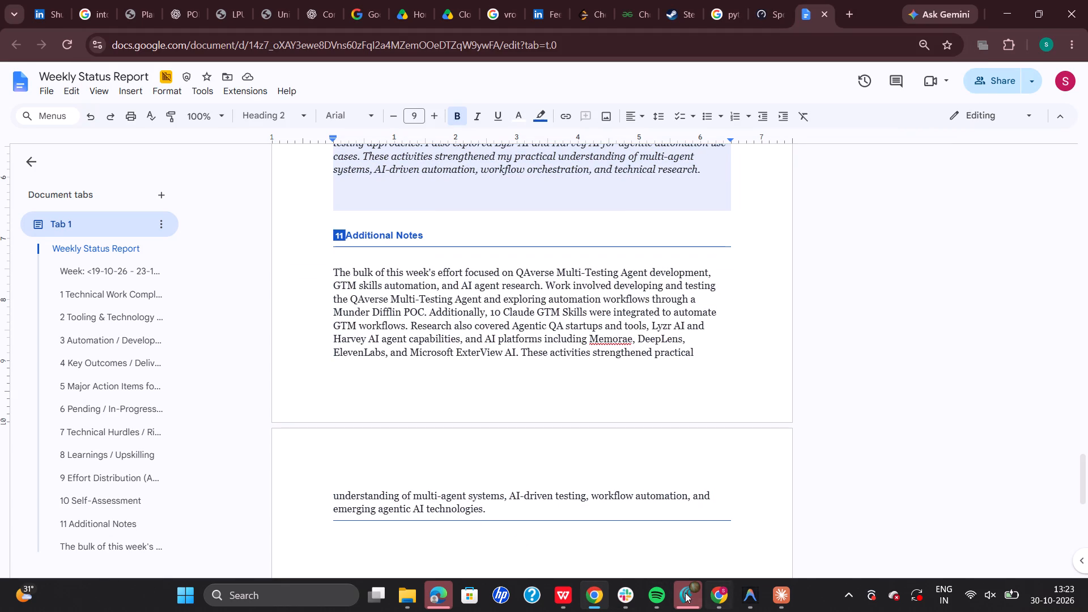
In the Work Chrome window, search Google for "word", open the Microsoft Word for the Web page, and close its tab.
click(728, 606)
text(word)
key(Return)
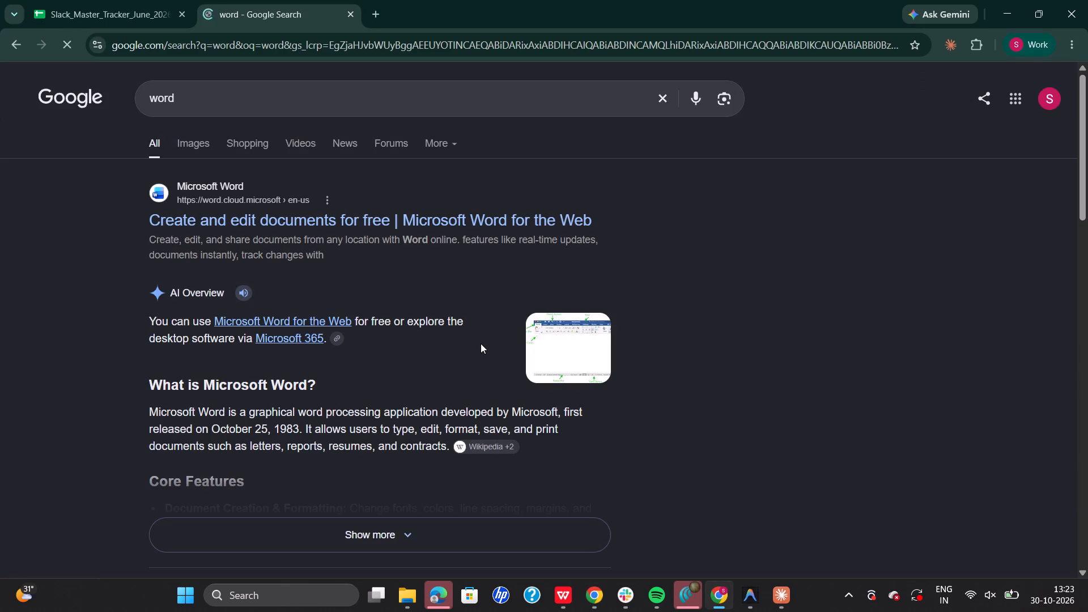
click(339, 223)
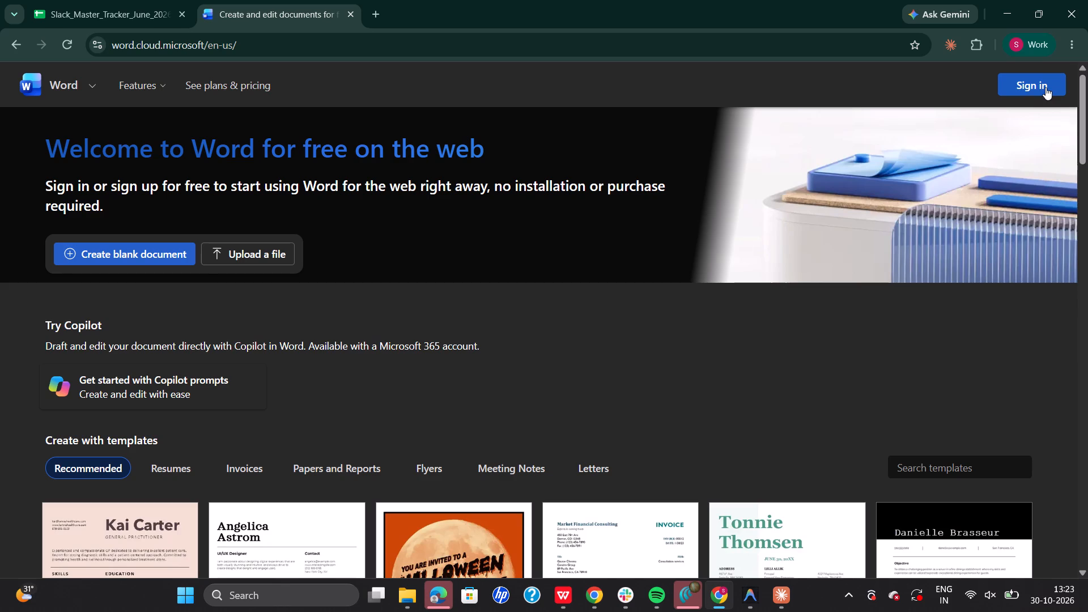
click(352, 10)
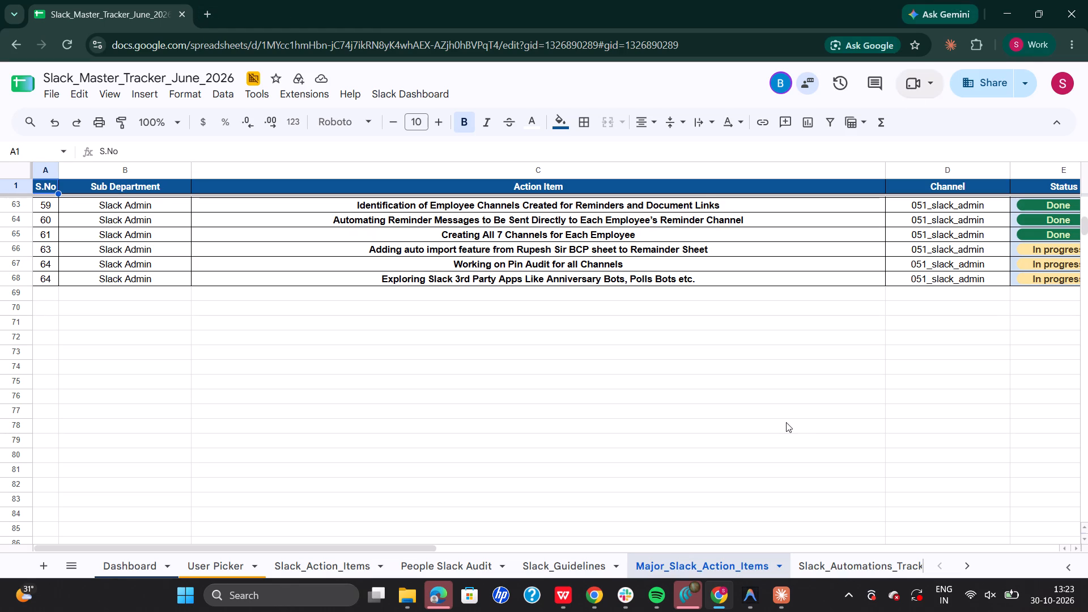
Copy the Weekly Status Report document's URL and open it in a new tab of the Work Chrome window.
click(602, 611)
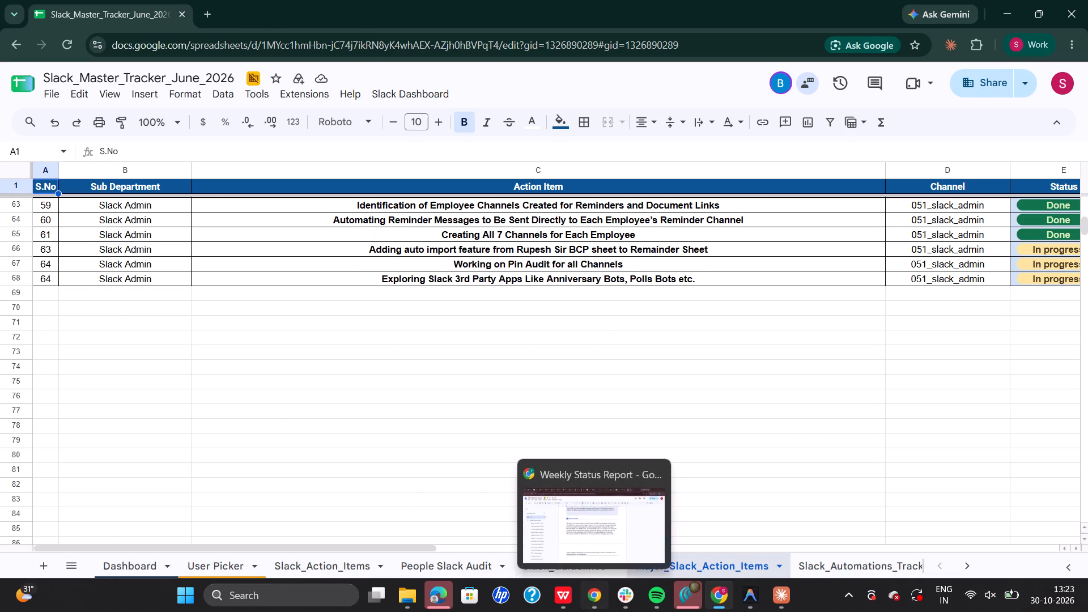
click(266, 42)
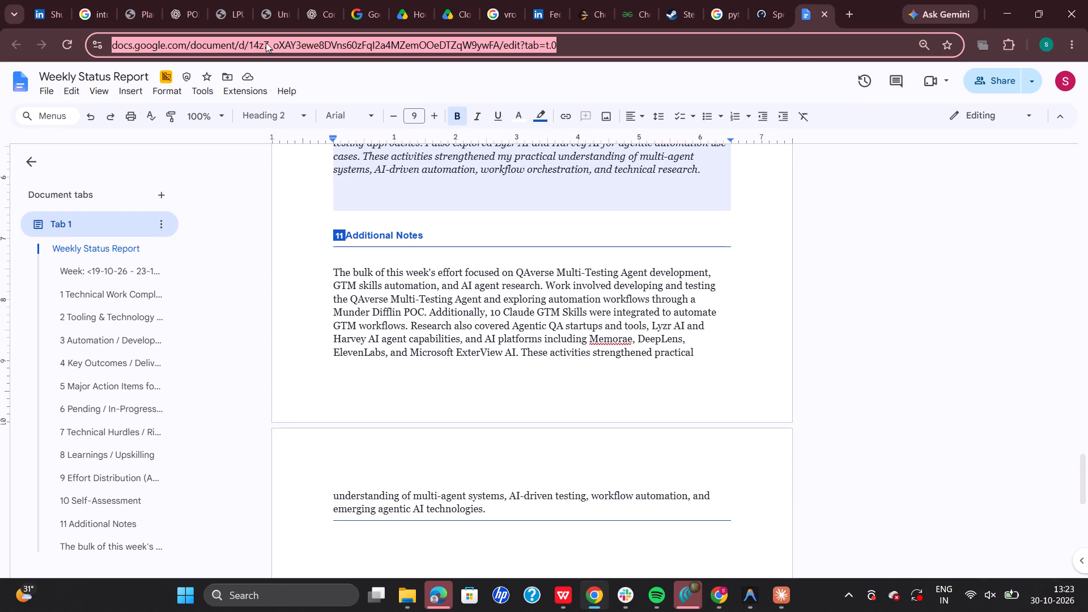
key(ctrl+c)
click(717, 603)
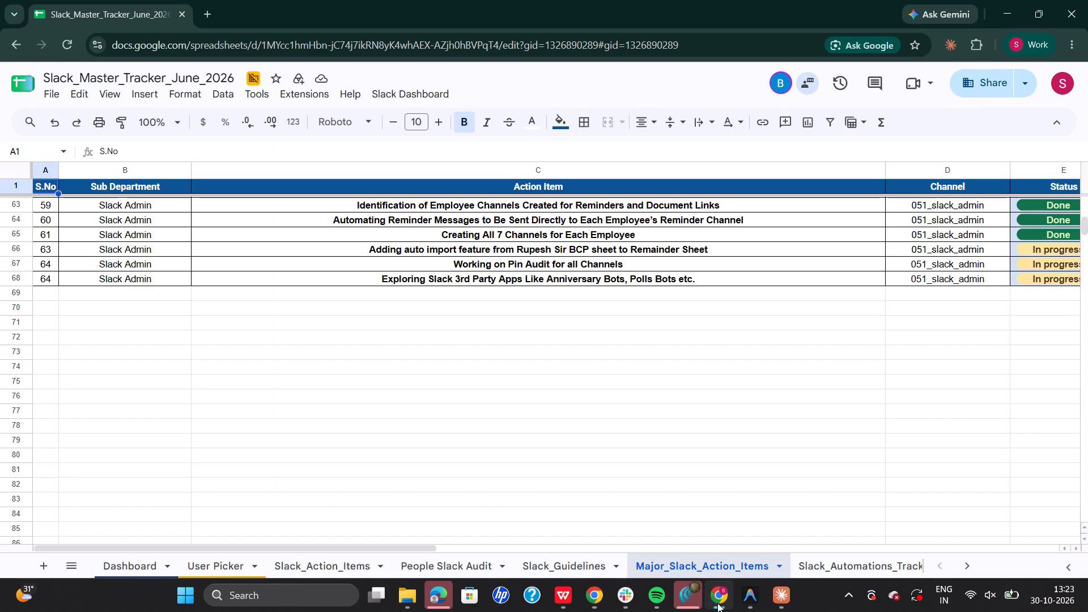
click(207, 10)
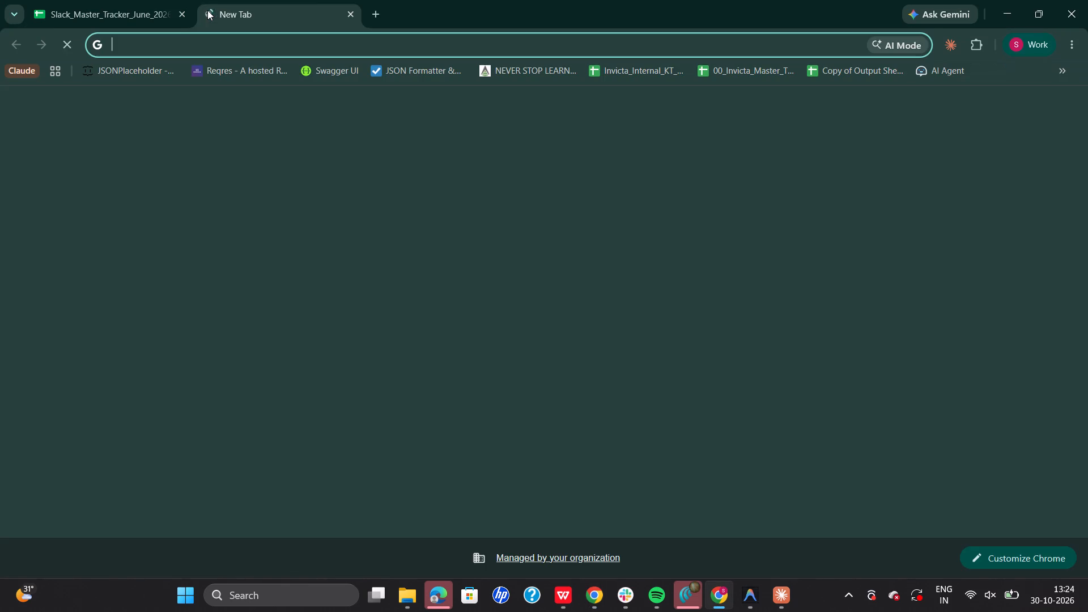
key(ctrl+v)
key(Return)
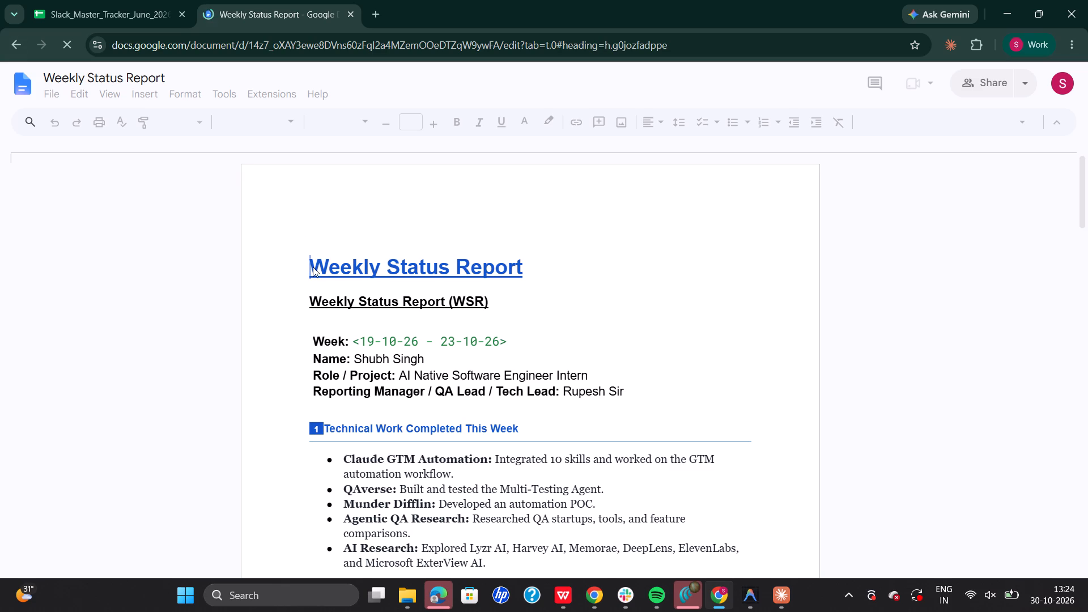
Dismiss the security limitations notice and copy the Weekly Status Report text through the end of Additional Notes.
click(313, 267)
drag(313, 267, 487, 566)
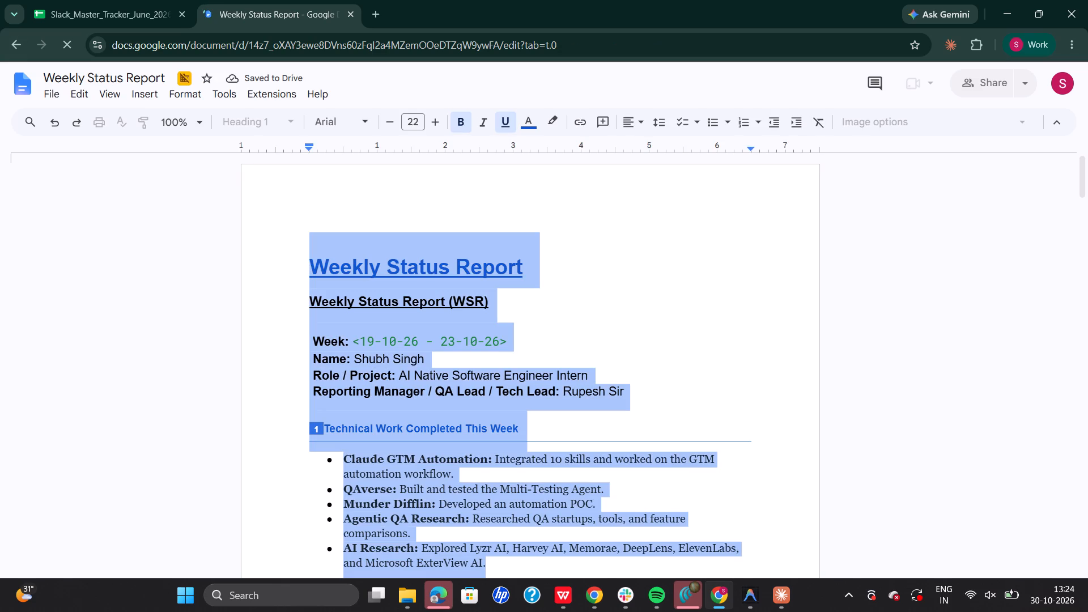
drag(487, 566, 566, 611)
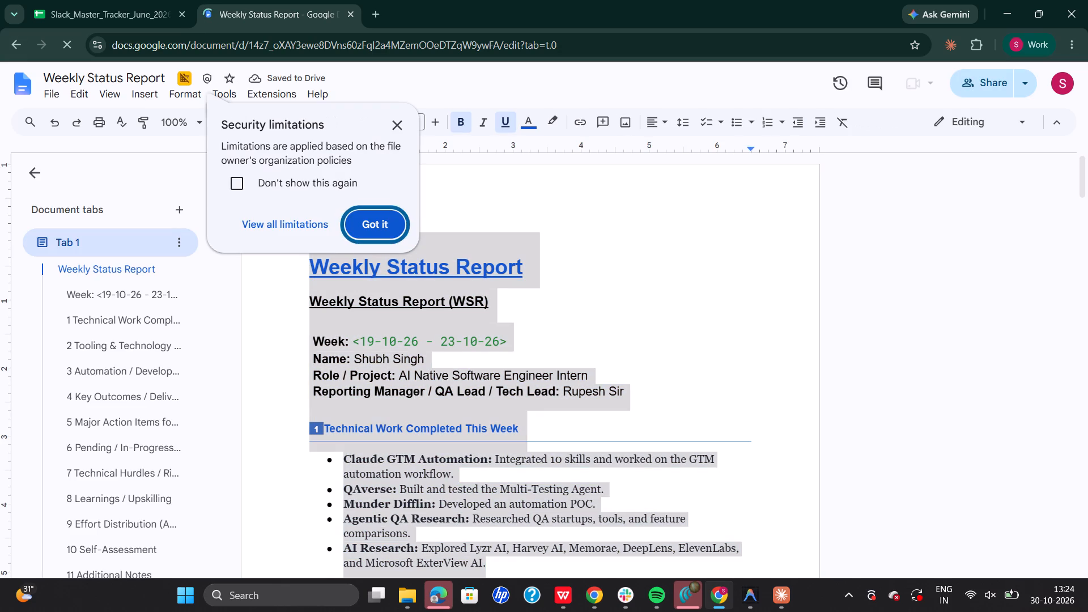
drag(566, 611, 619, 507)
click(406, 126)
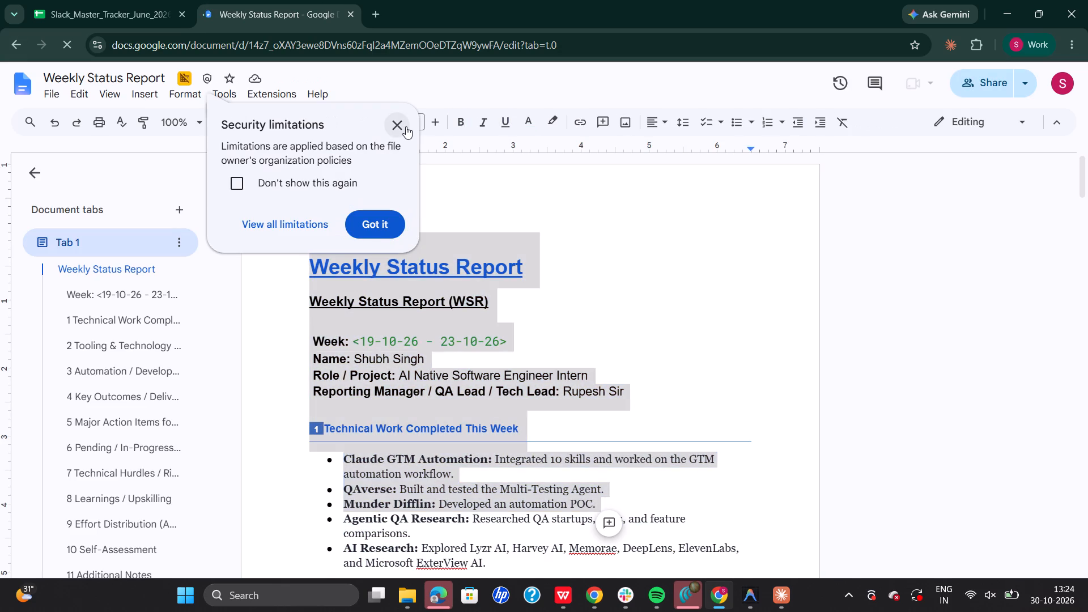
scroll(528, 284, down, 2)
click(519, 291)
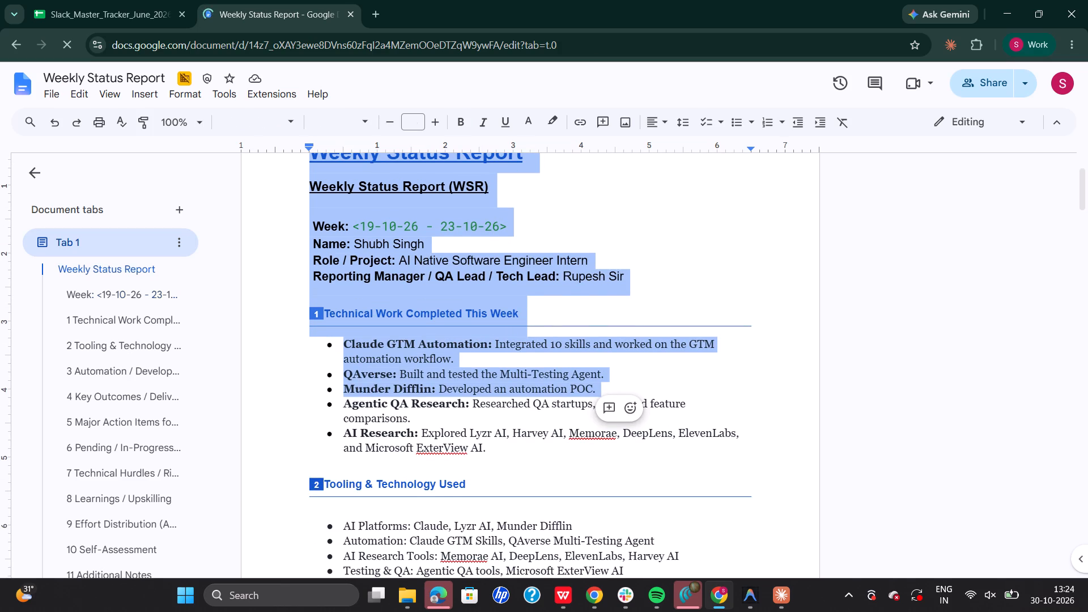
scroll(519, 291, up, 1)
drag(311, 192, 634, 611)
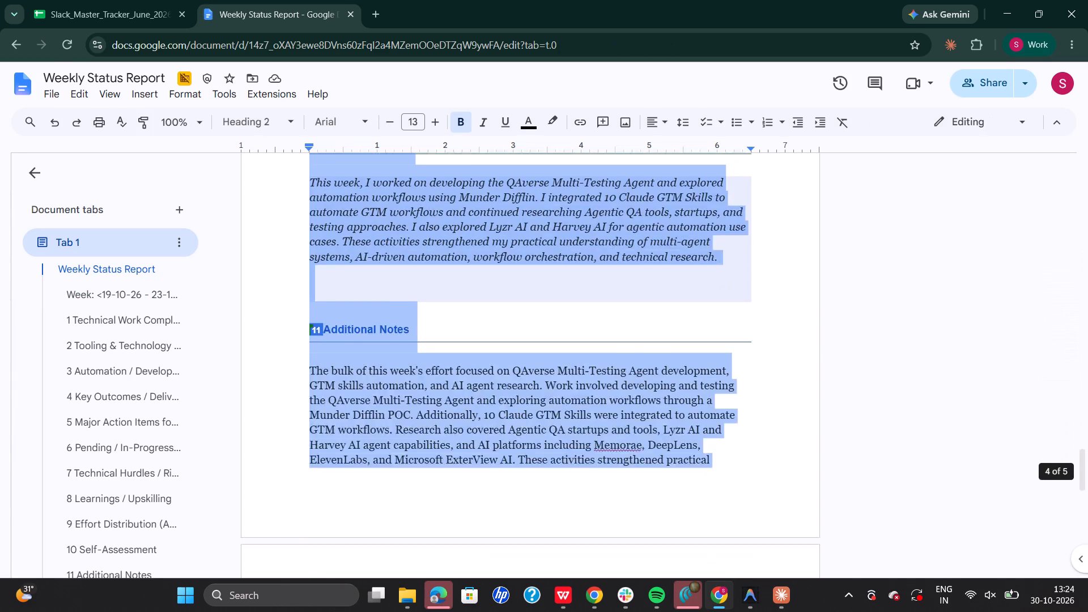
drag(634, 611, 547, 510)
key(ctrl+c)
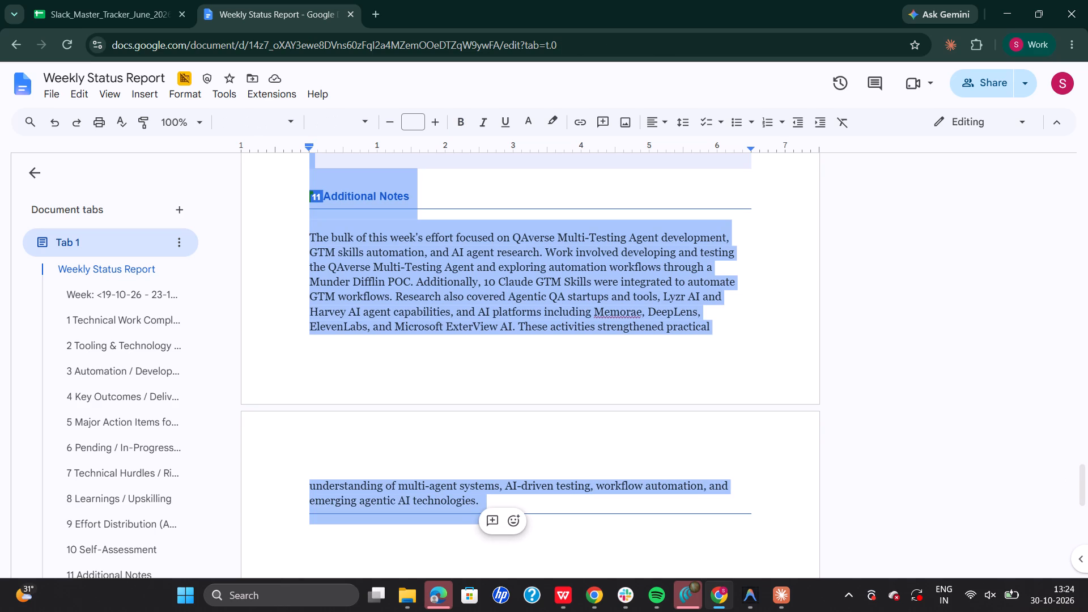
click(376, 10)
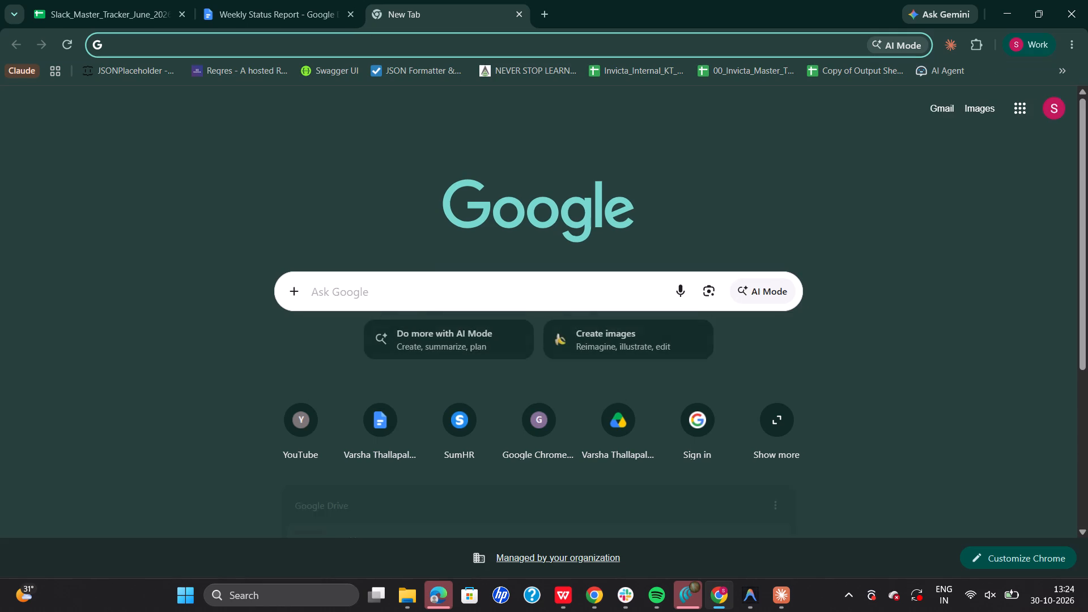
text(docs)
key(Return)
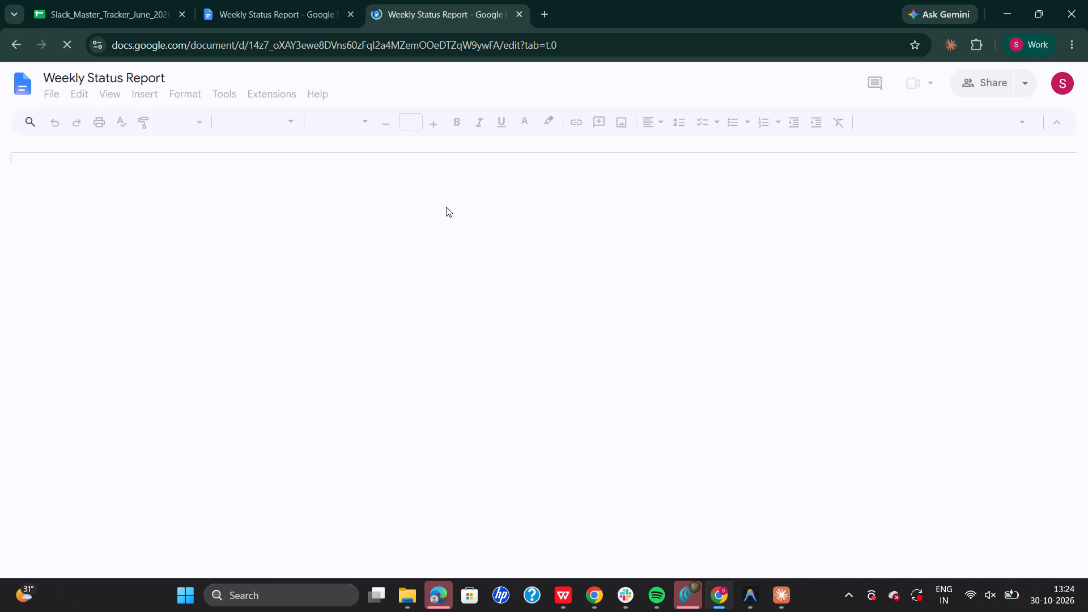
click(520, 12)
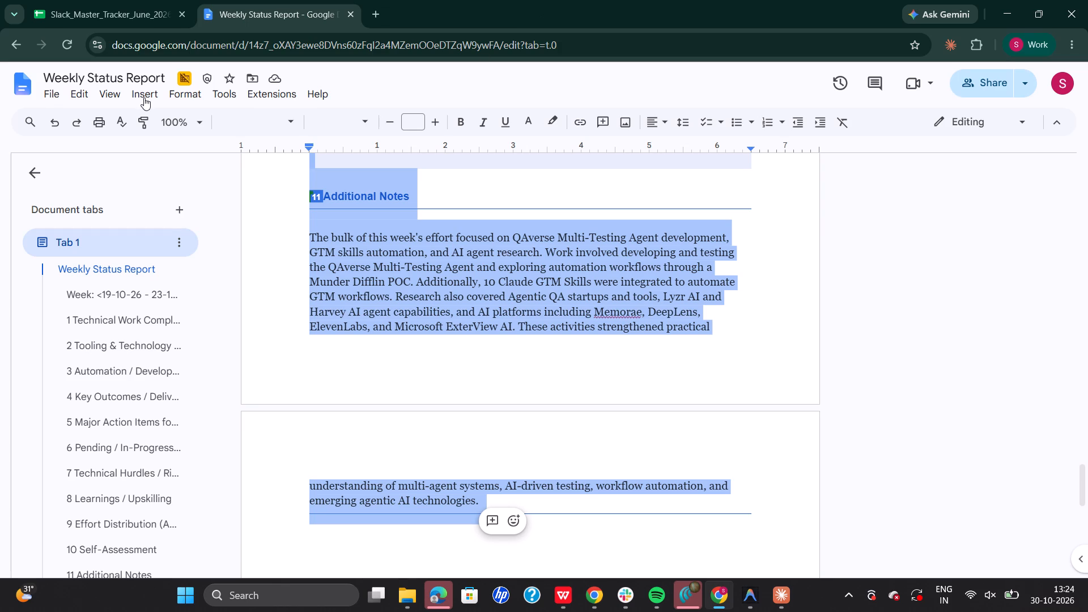
Create a new blank Google Docs document and paste the copied Weekly Status Report content into it.
click(48, 101)
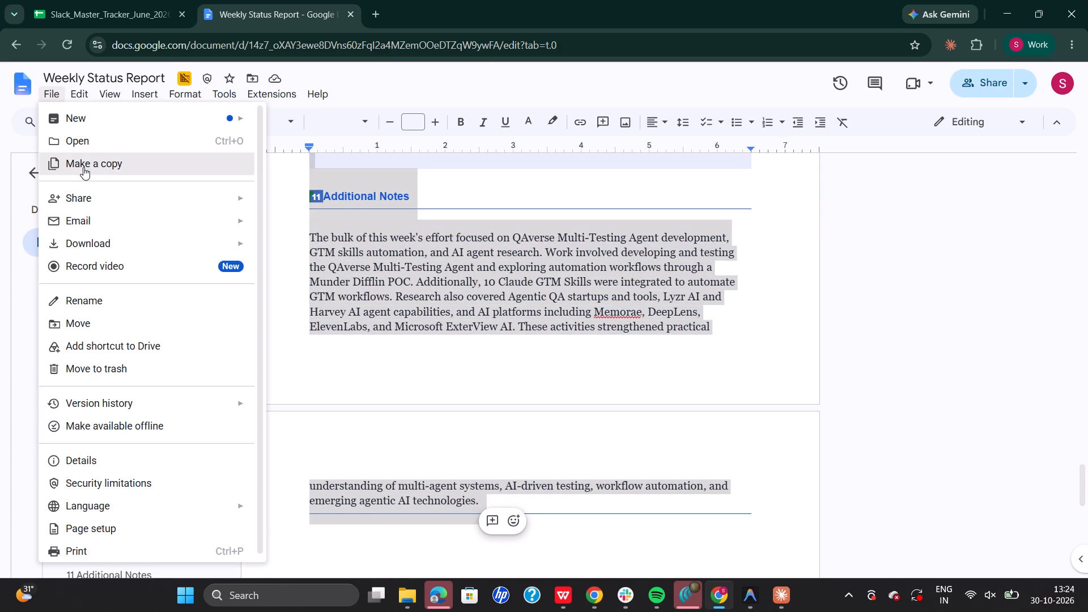
click(109, 117)
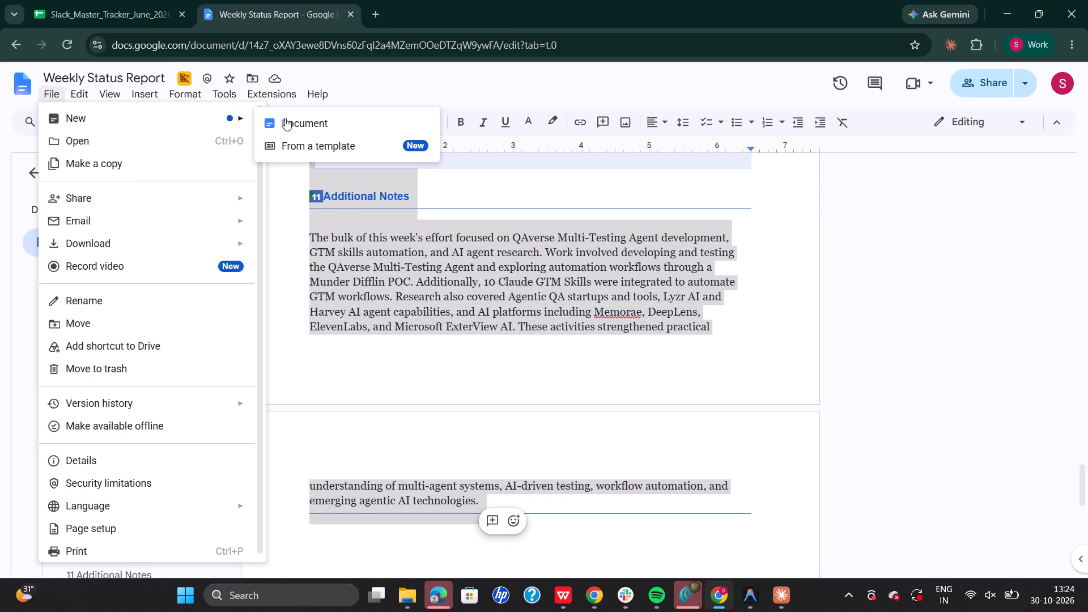
click(308, 122)
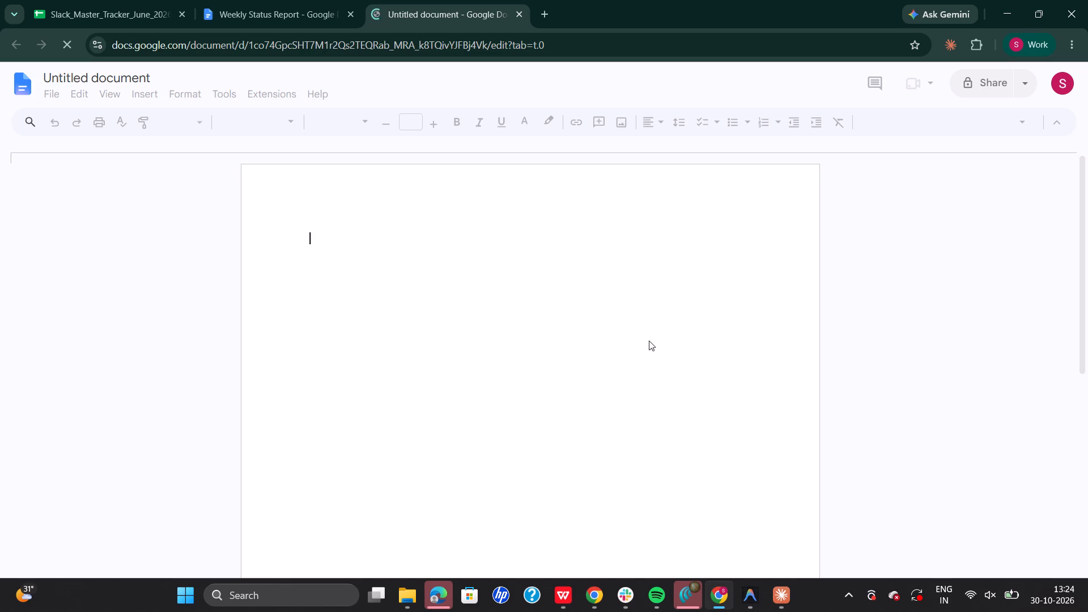
key(ctrl+v)
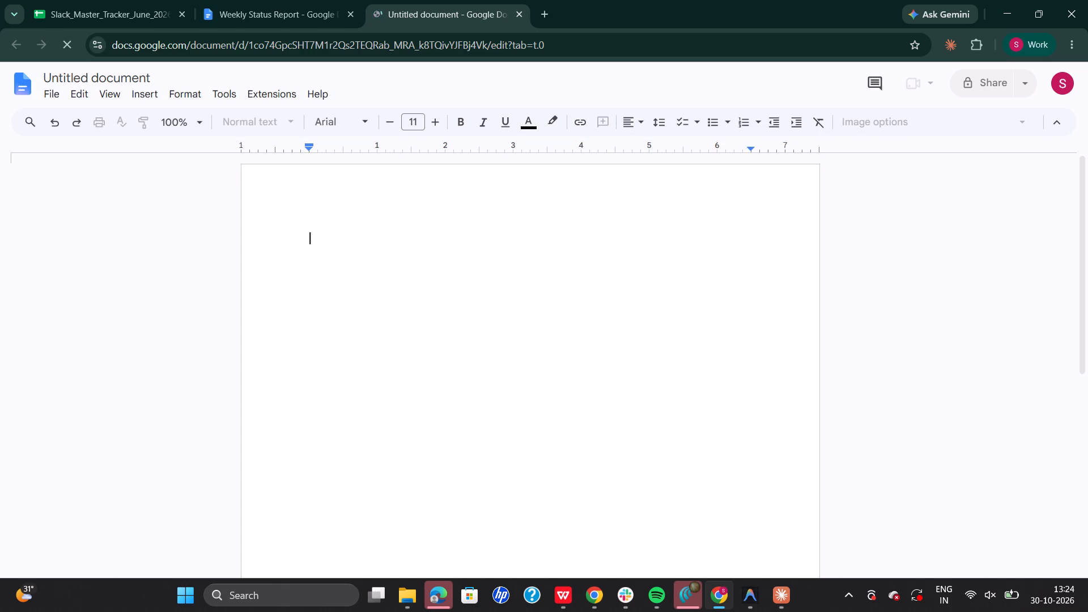
scroll(620, 326, up, 11)
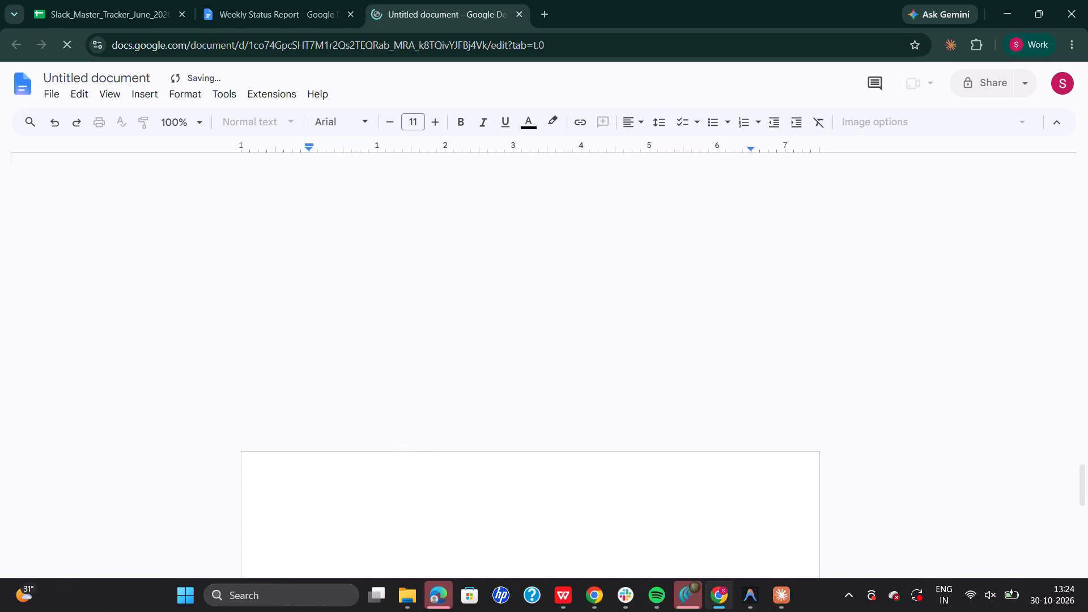
scroll(620, 326, up, 6)
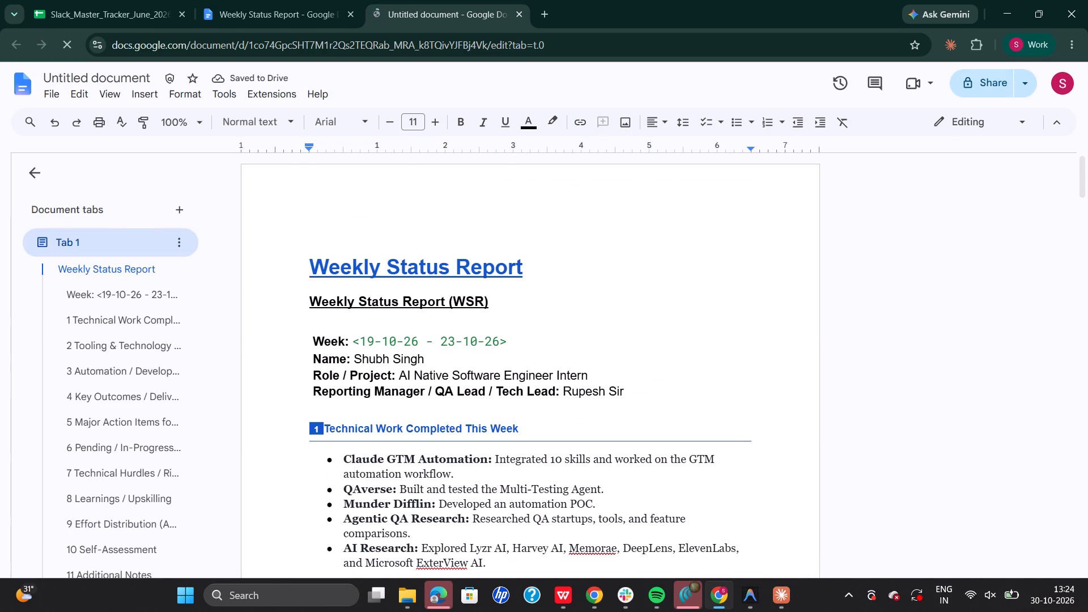
Check the calendar and set the Week line of the new report to <26-10-26 - 30-10-26>.
click(1049, 609)
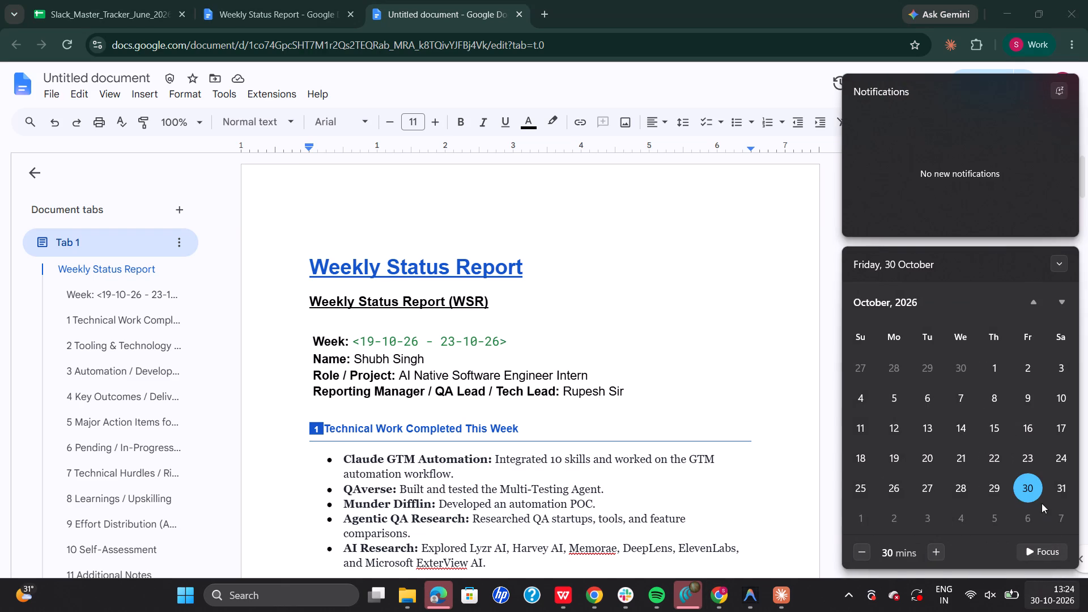
click(373, 341)
key(BackSpace)
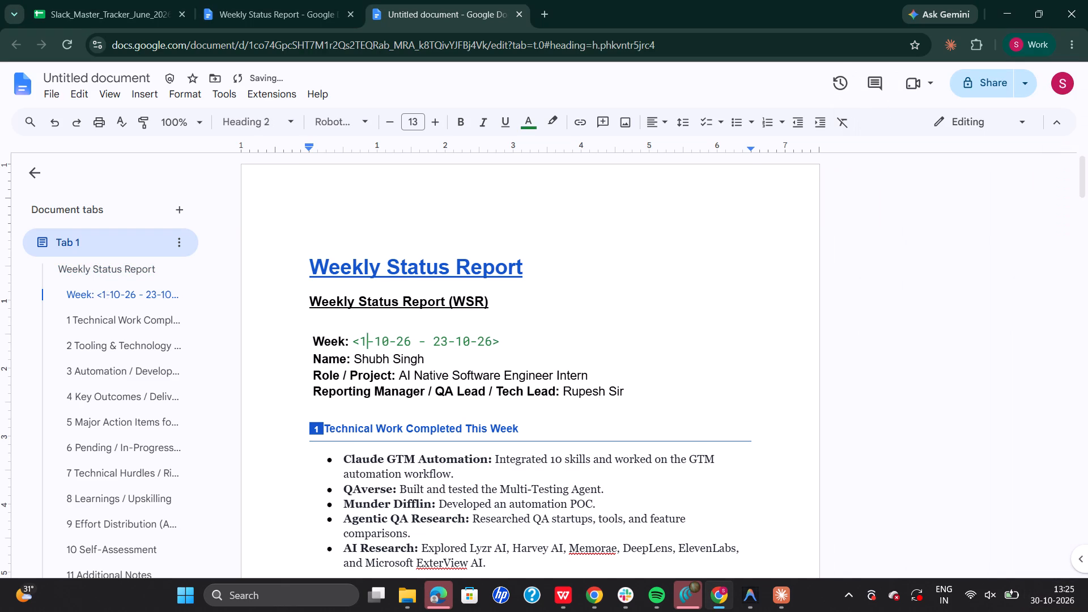
key(BackSpace)
text(26)
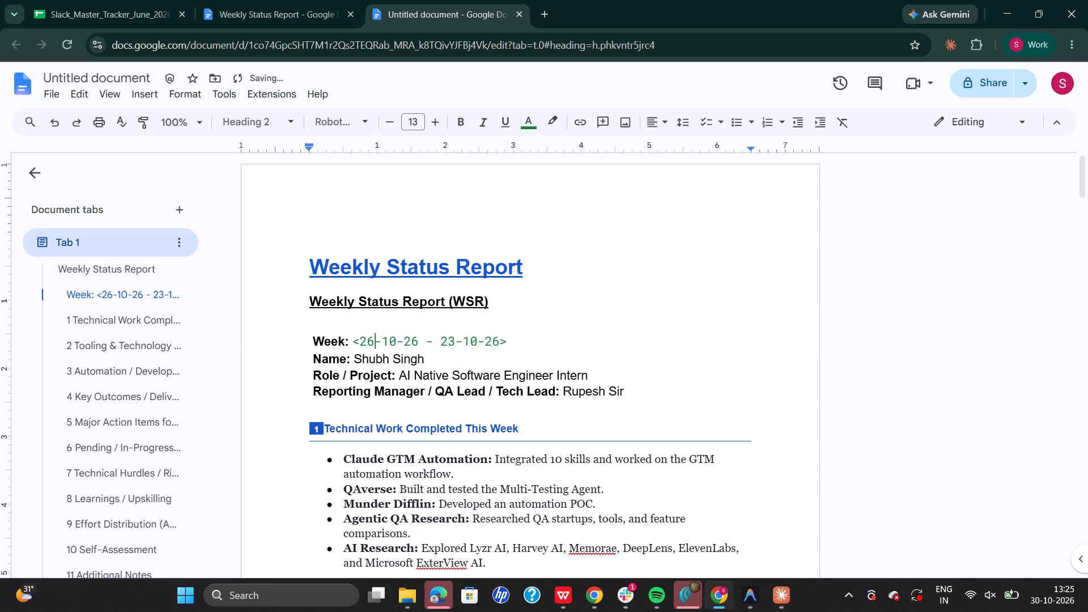
click(453, 342)
key(BackSpace)
key(BackSpace)
text(30)
Review the Technical Work Completed This Week and Tooling & Technology Used sections of the new report.
scroll(517, 391, down, 1)
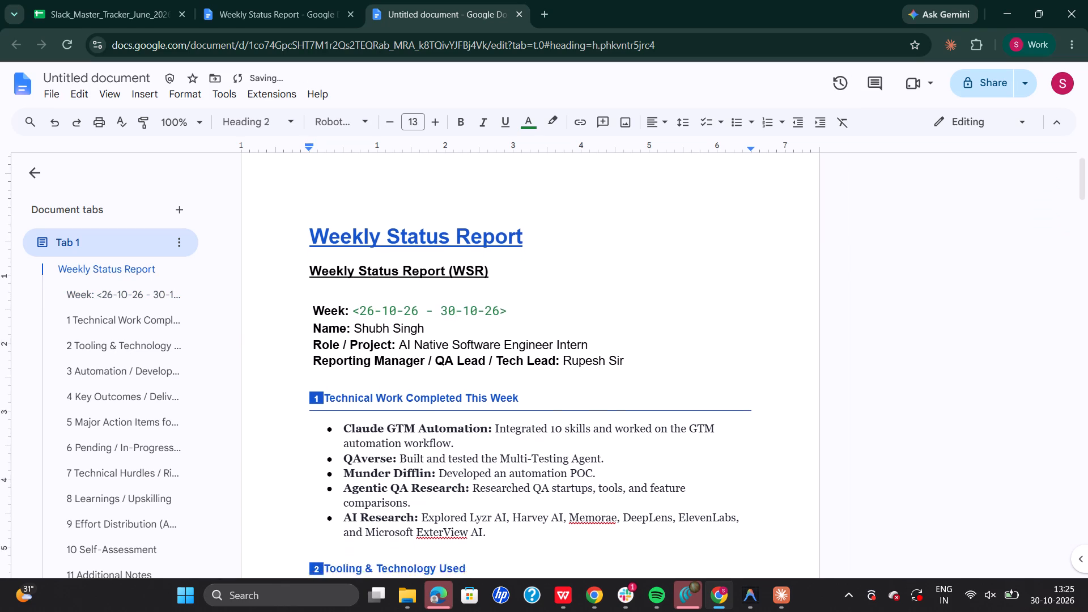
scroll(517, 391, down, 3)
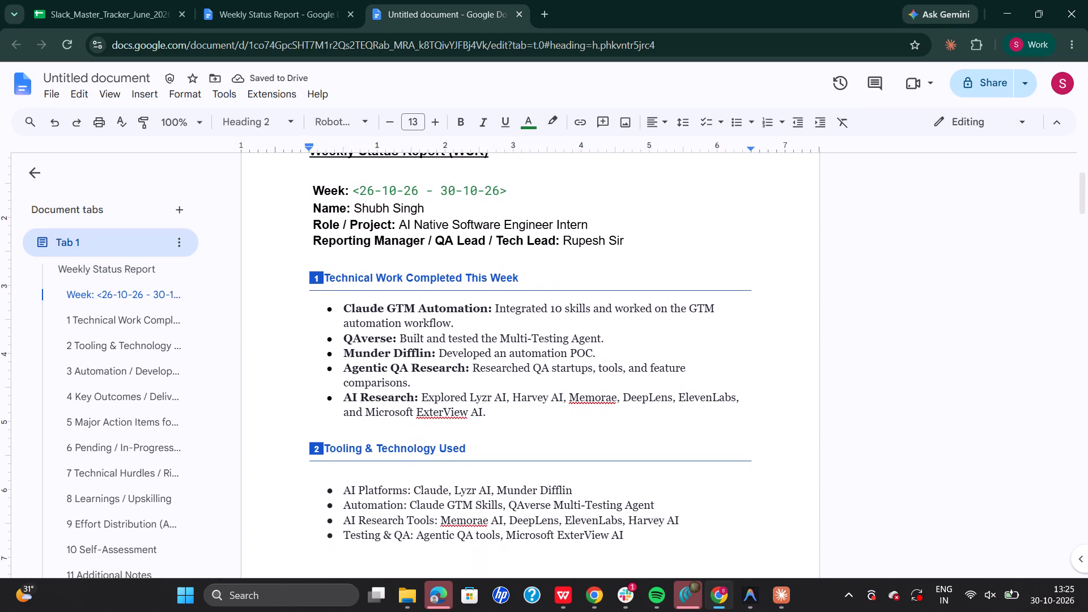
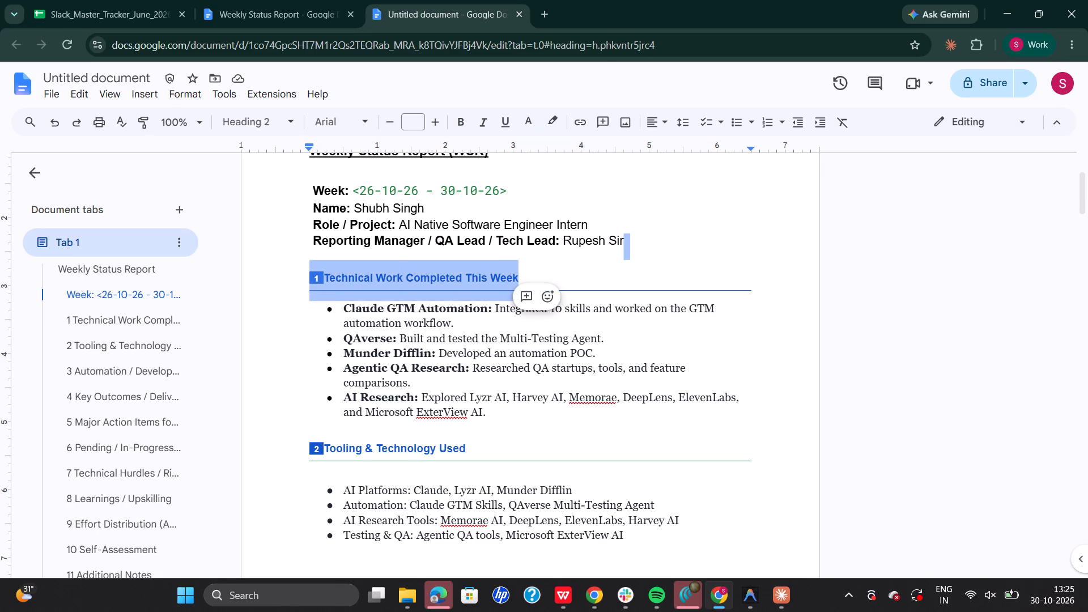
Copy the Technical Work Completed This Week heading from the new report and switch to the other Chrome window containing last week's report.
key(ctrl+c)
click(597, 602)
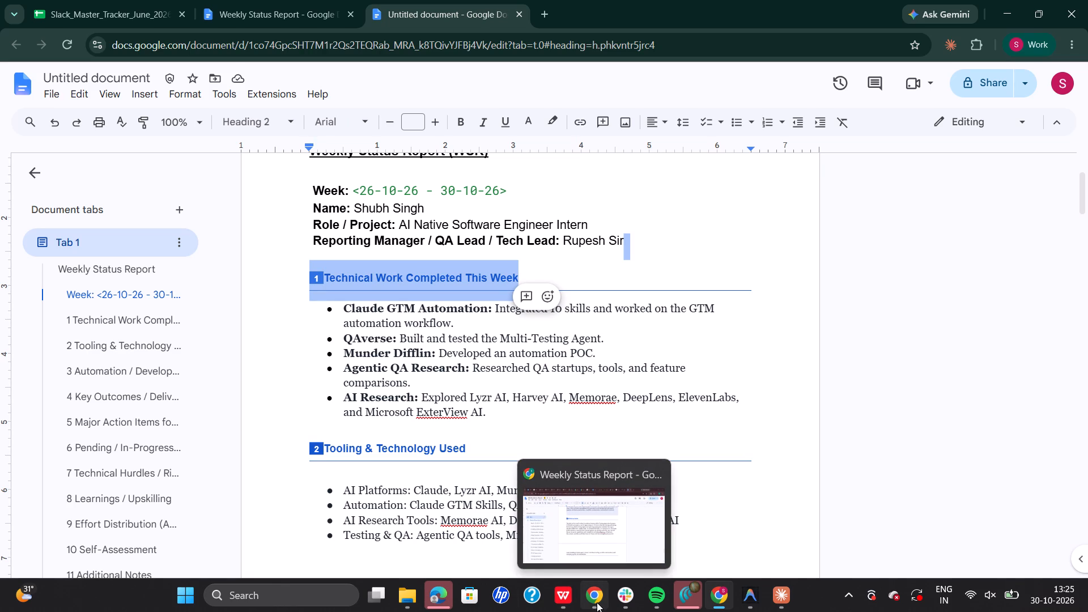
click(597, 602)
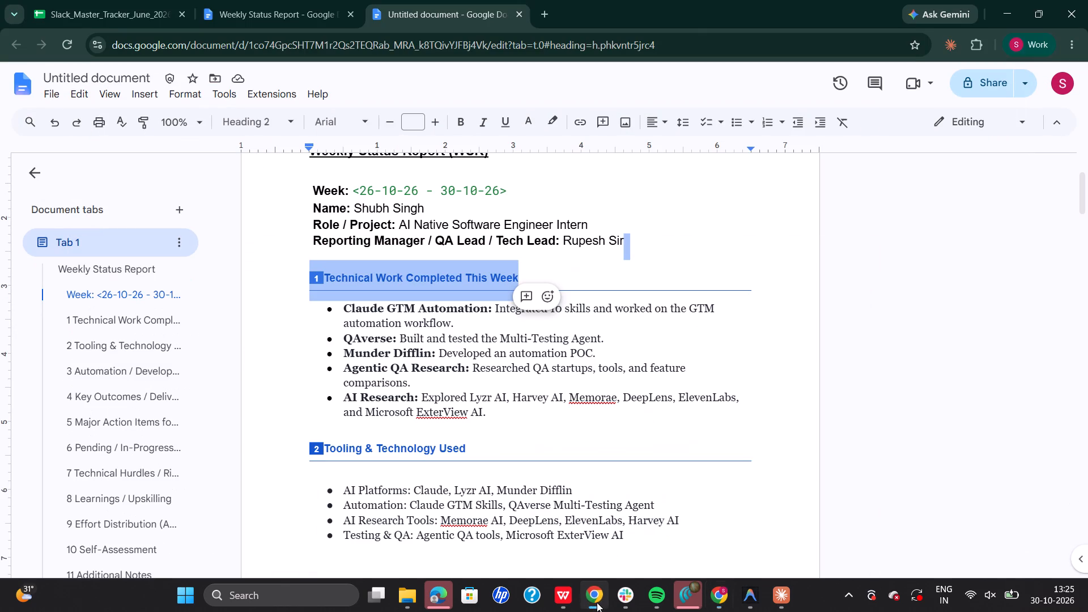
click(597, 602)
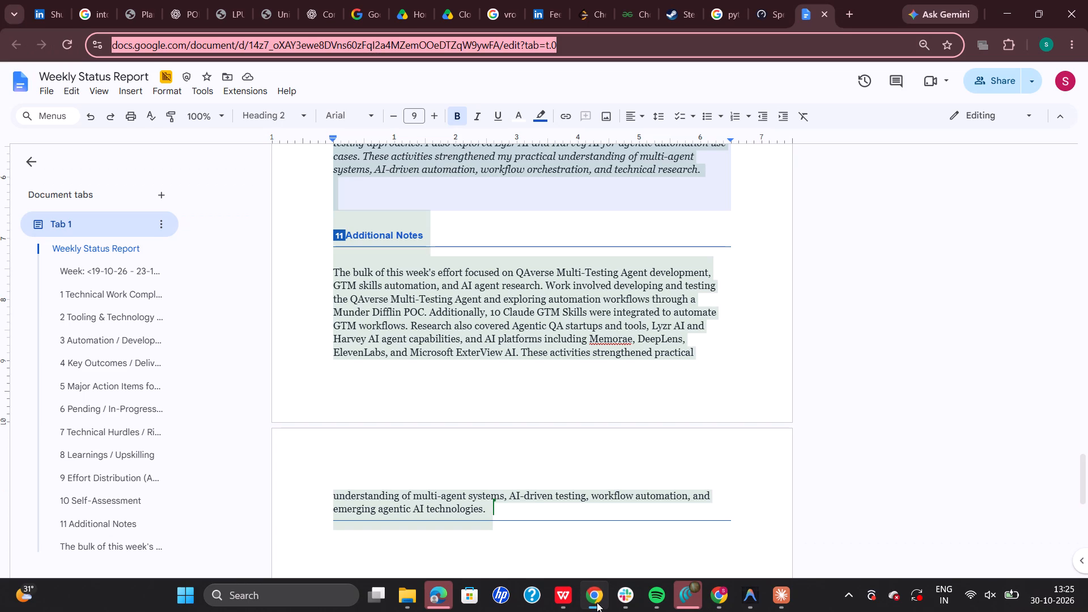
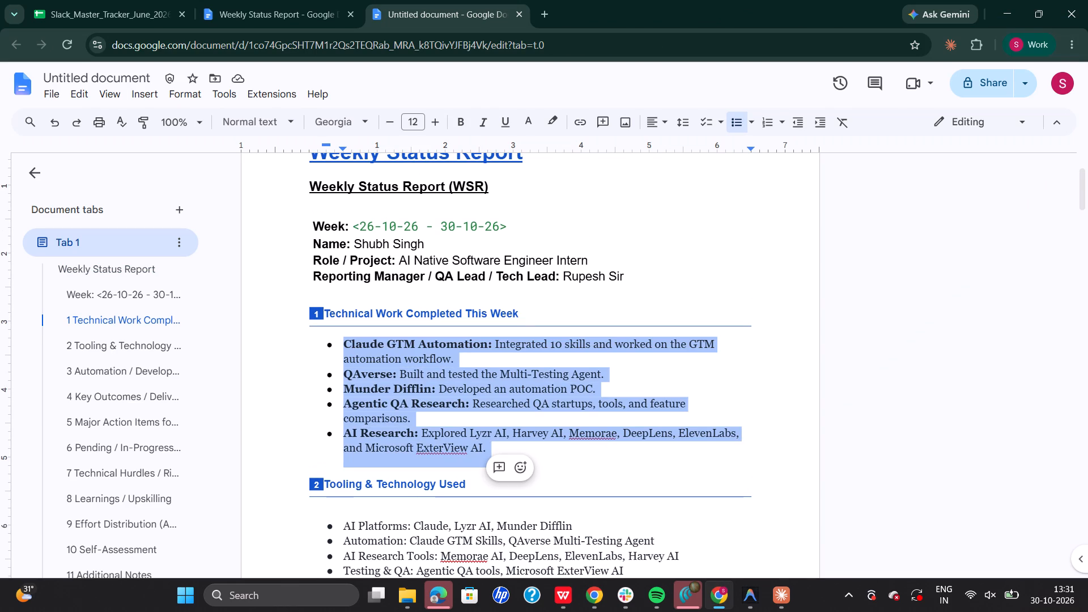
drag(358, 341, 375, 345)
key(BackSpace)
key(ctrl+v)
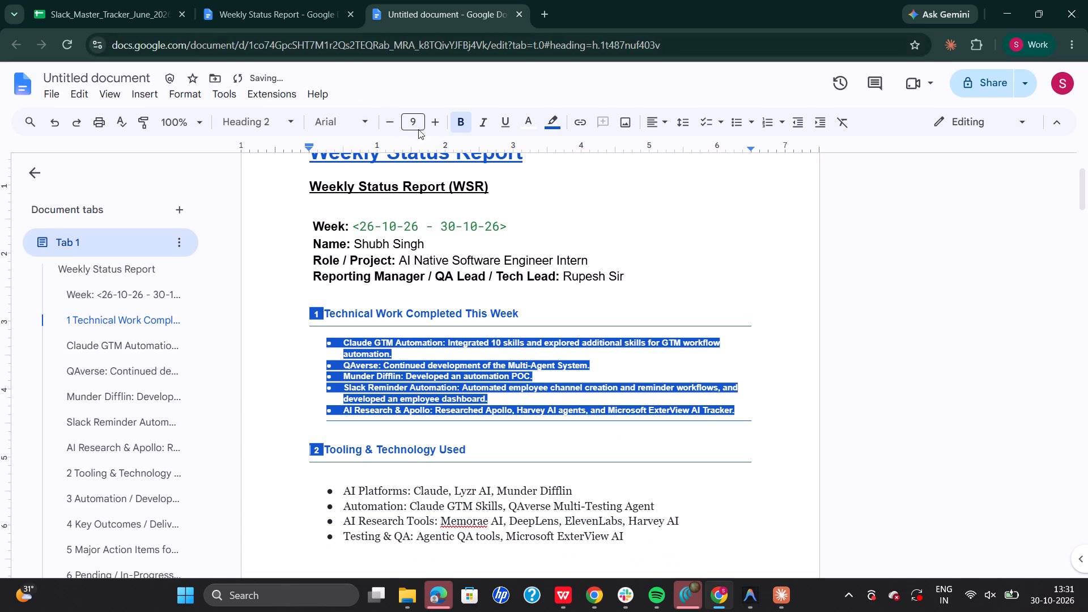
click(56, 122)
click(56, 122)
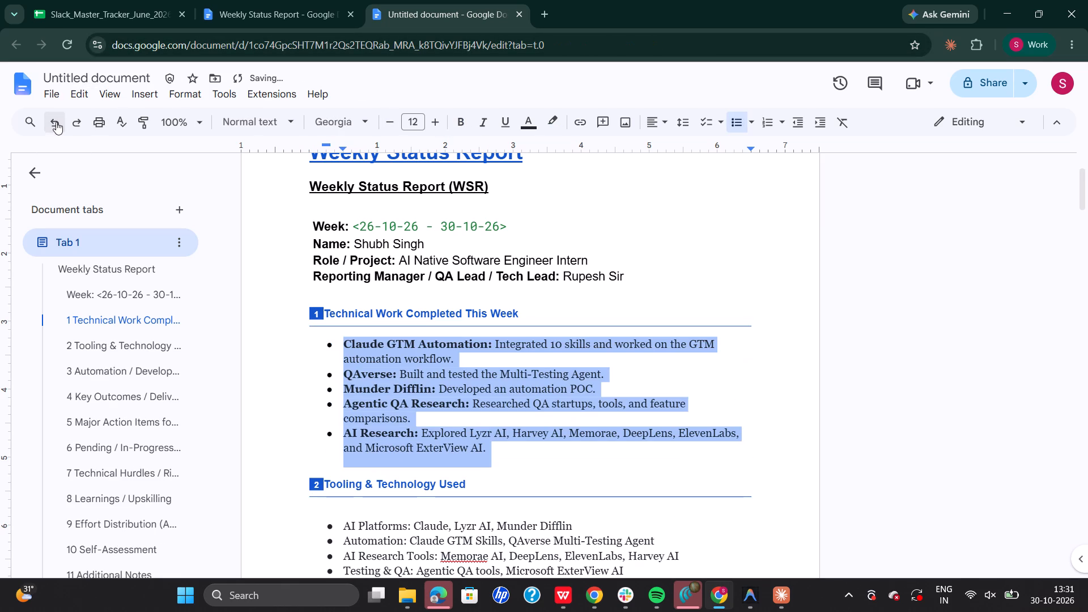
Replace section 1's old bullet text with the copied bullets inside the existing list, removing the leftover "C" before "Claude".
click(377, 447)
drag(495, 450, 355, 346)
key(BackSpace)
key(BackSpace)
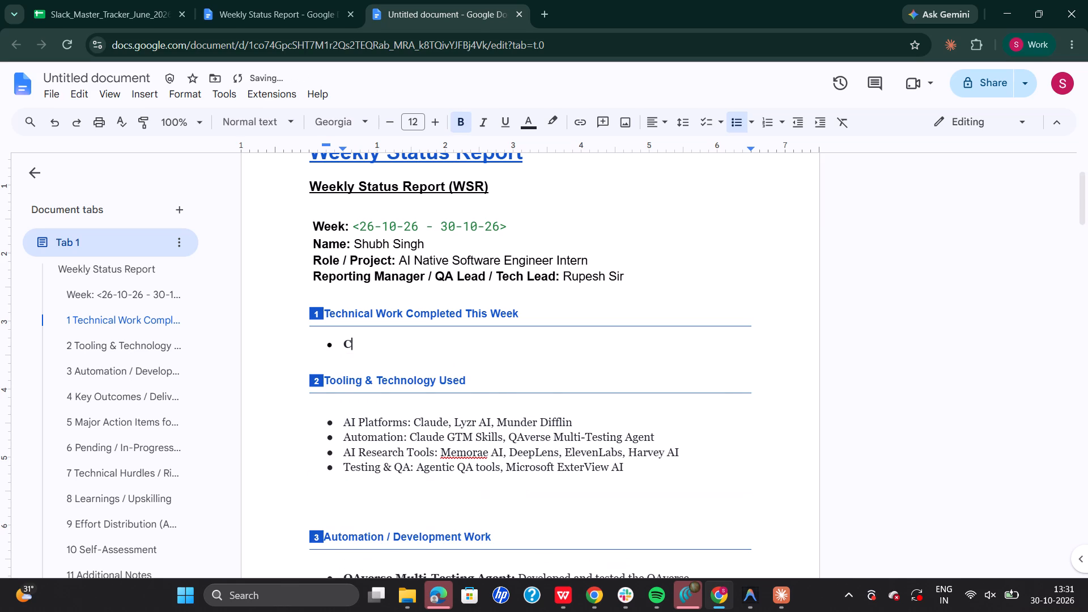
key(ctrl+v)
click(352, 337)
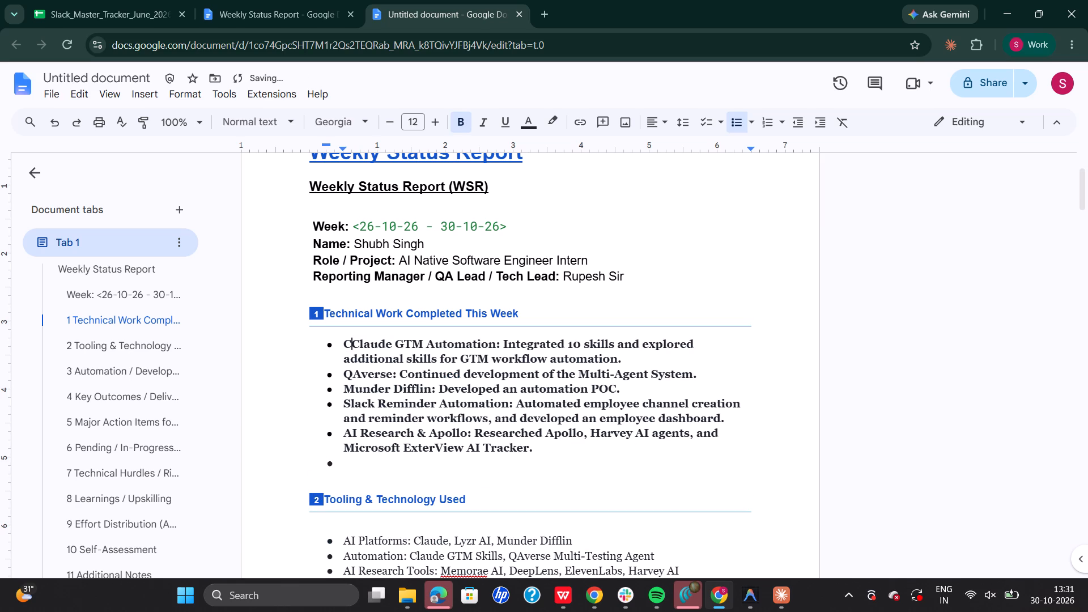
key(BackSpace)
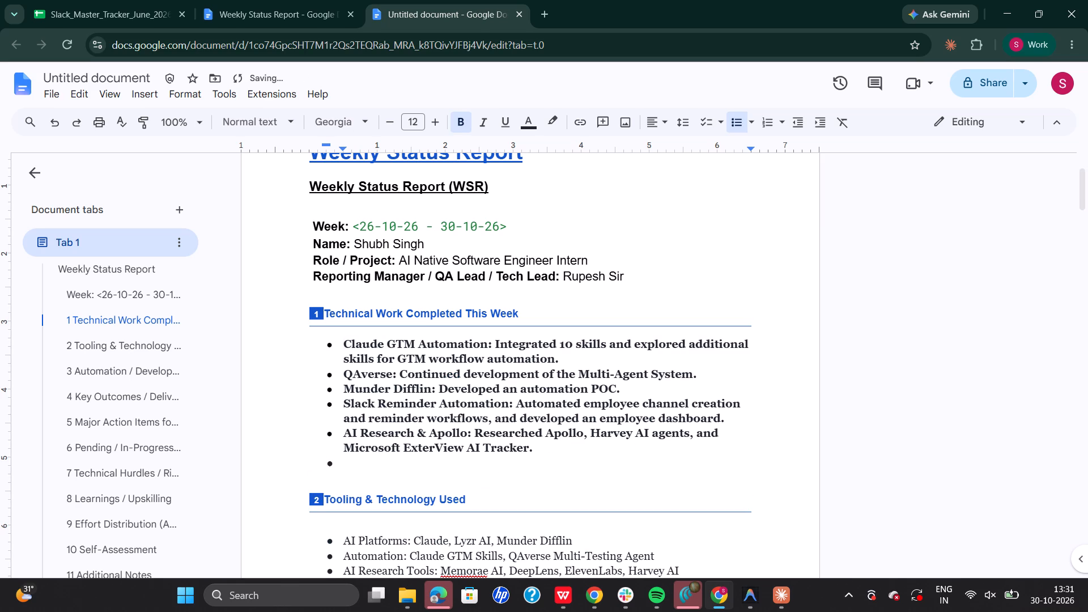
Remove bold from the descriptions after the Claude GTM Automation, QAverse and Munder Difflin labels in section 1.
drag(496, 339, 563, 356)
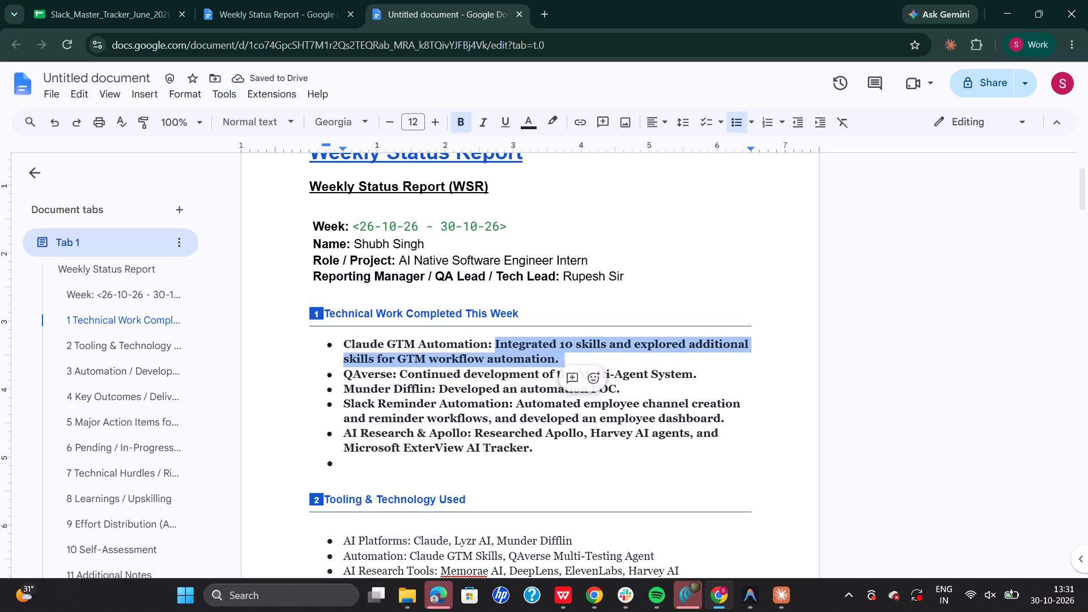
click(462, 119)
click(434, 374)
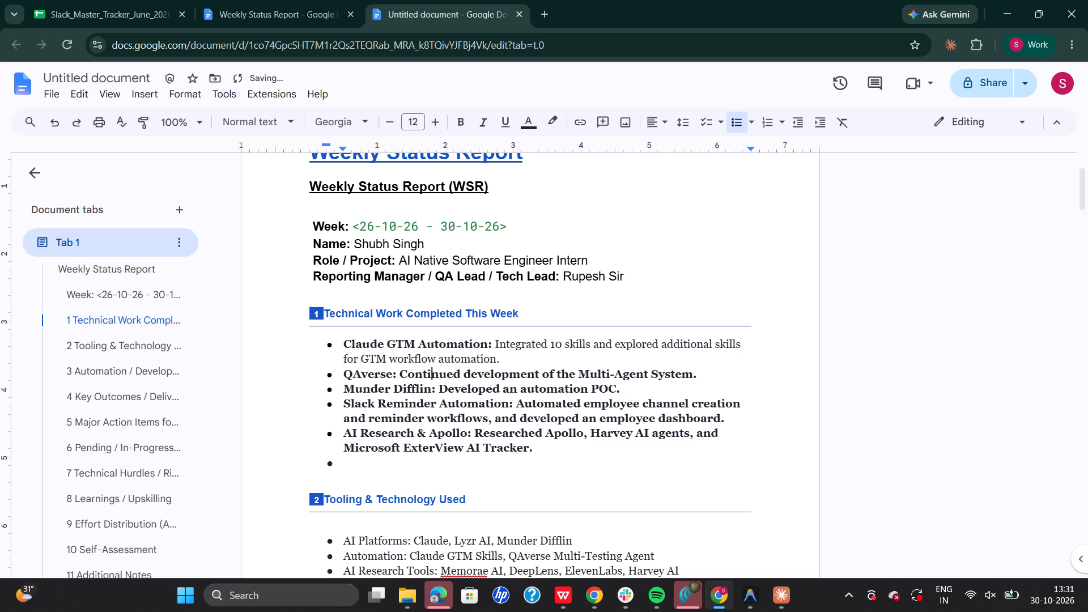
drag(400, 374, 677, 371)
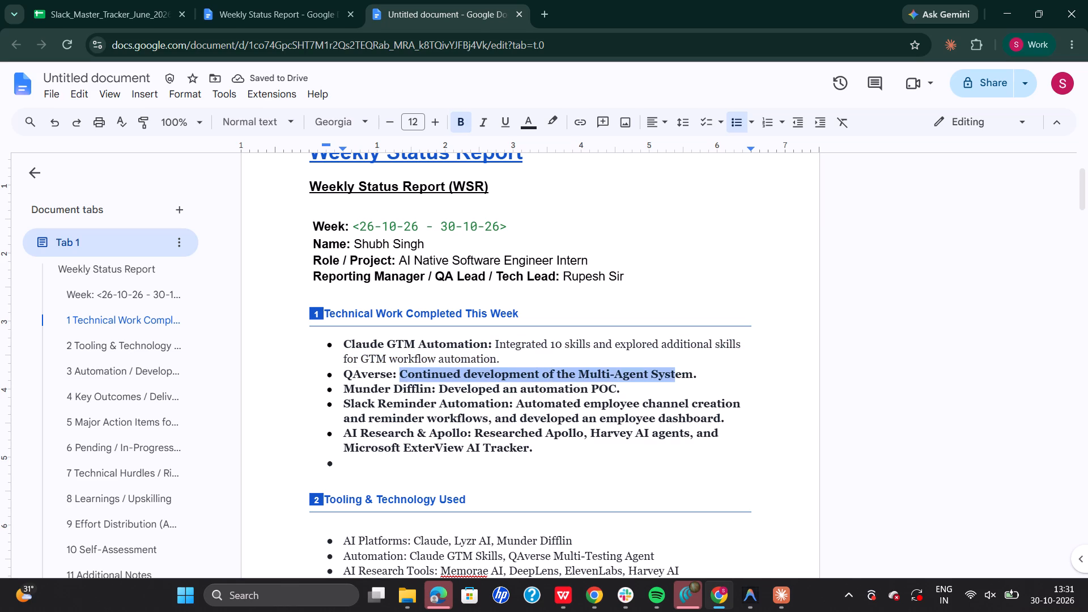
drag(677, 371, 698, 373)
click(465, 125)
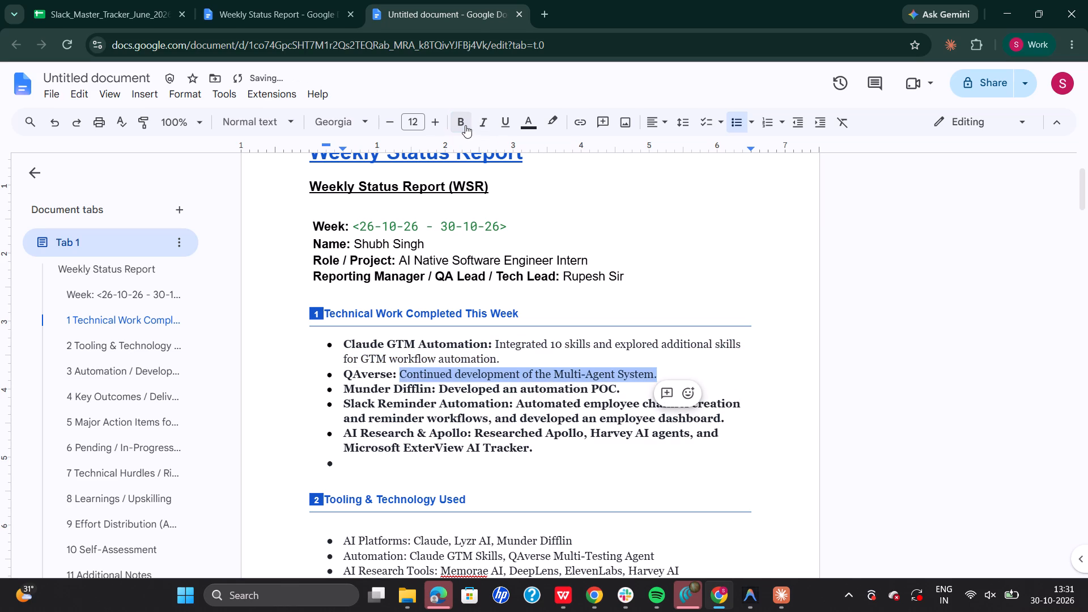
click(474, 412)
drag(439, 387, 650, 387)
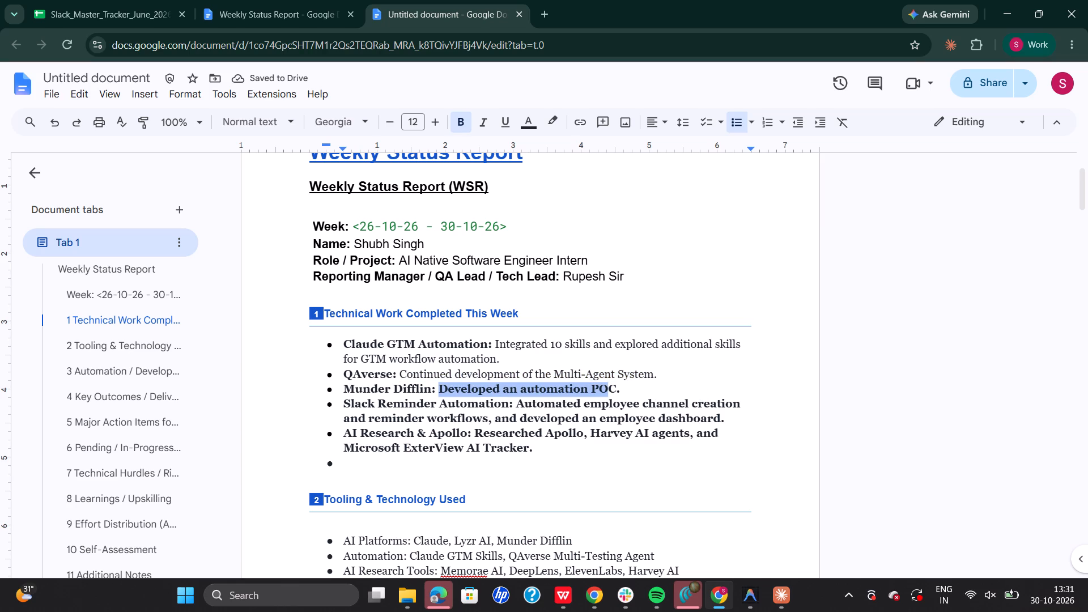
drag(650, 387, 650, 392)
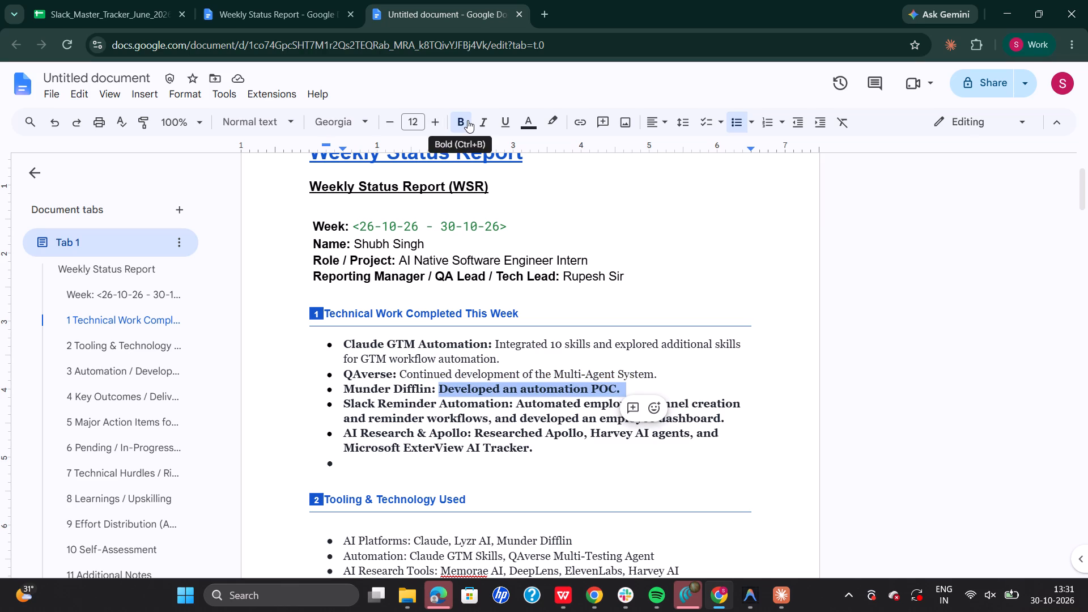
click(467, 120)
click(507, 340)
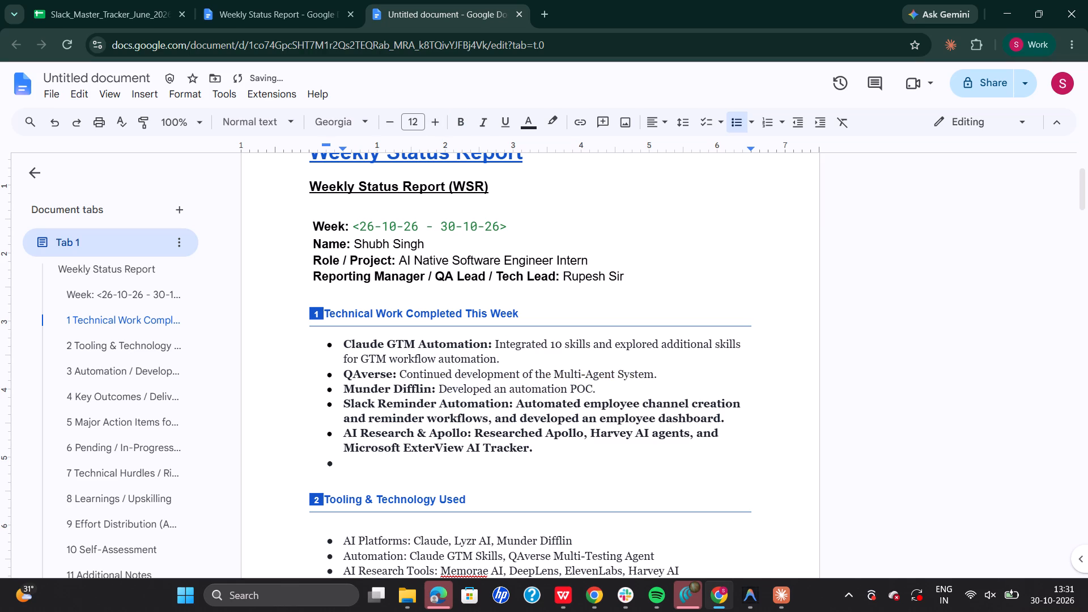
Remove bold from the descriptions after the Slack Reminder Automation and AI Research & Apollo labels in section 1.
drag(516, 405, 635, 424)
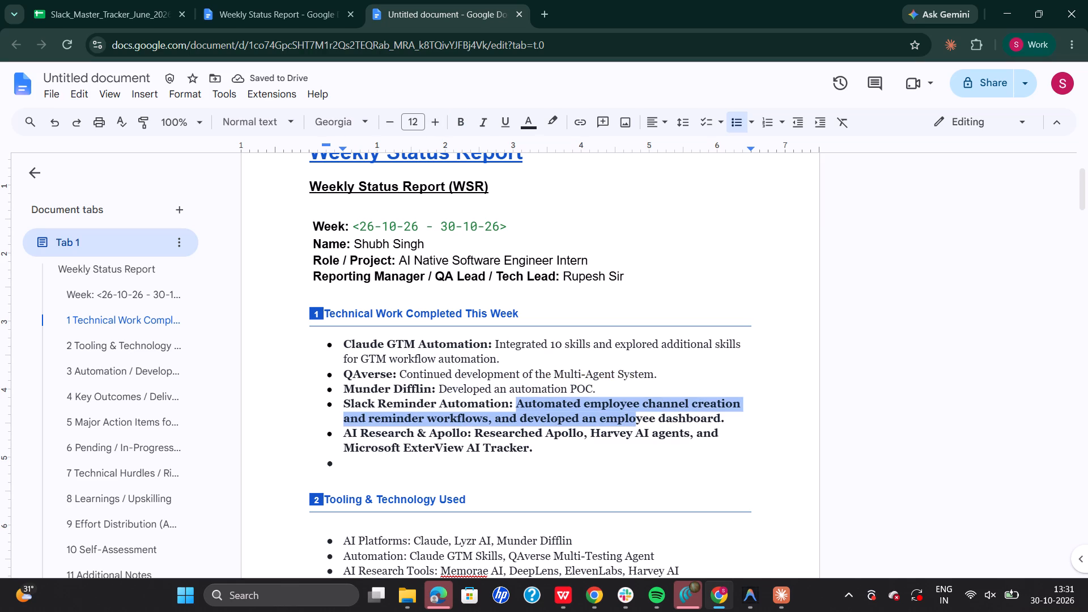
drag(635, 424, 731, 421)
click(459, 120)
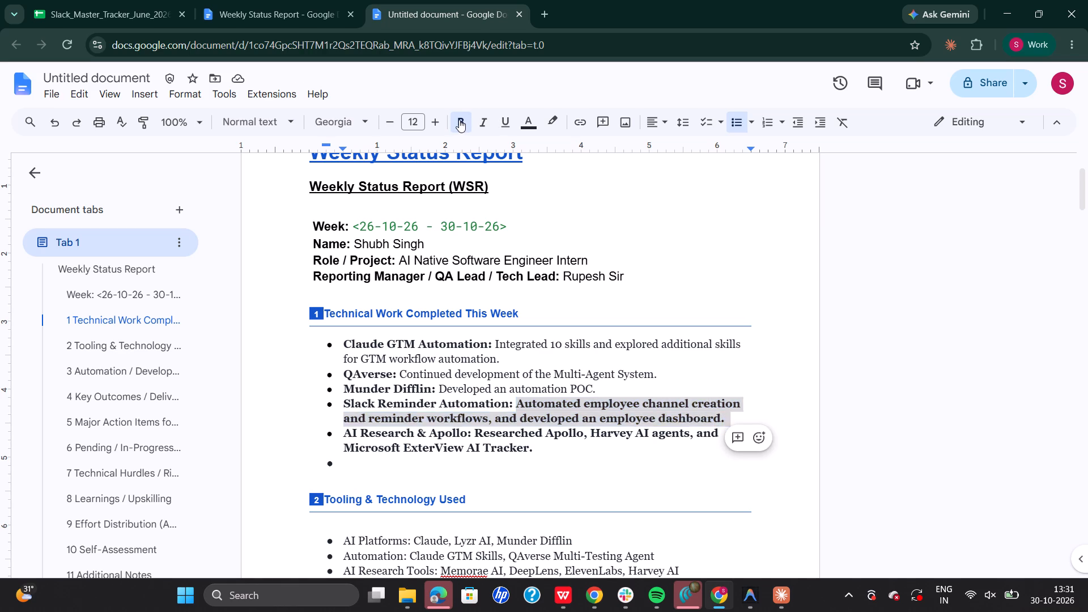
click(528, 422)
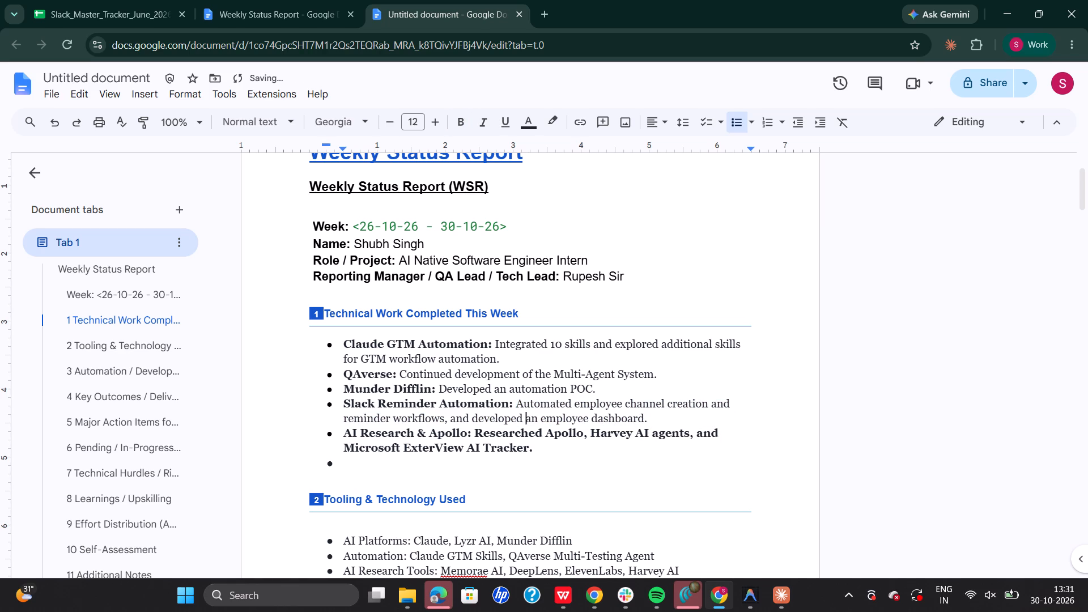
drag(474, 433, 537, 448)
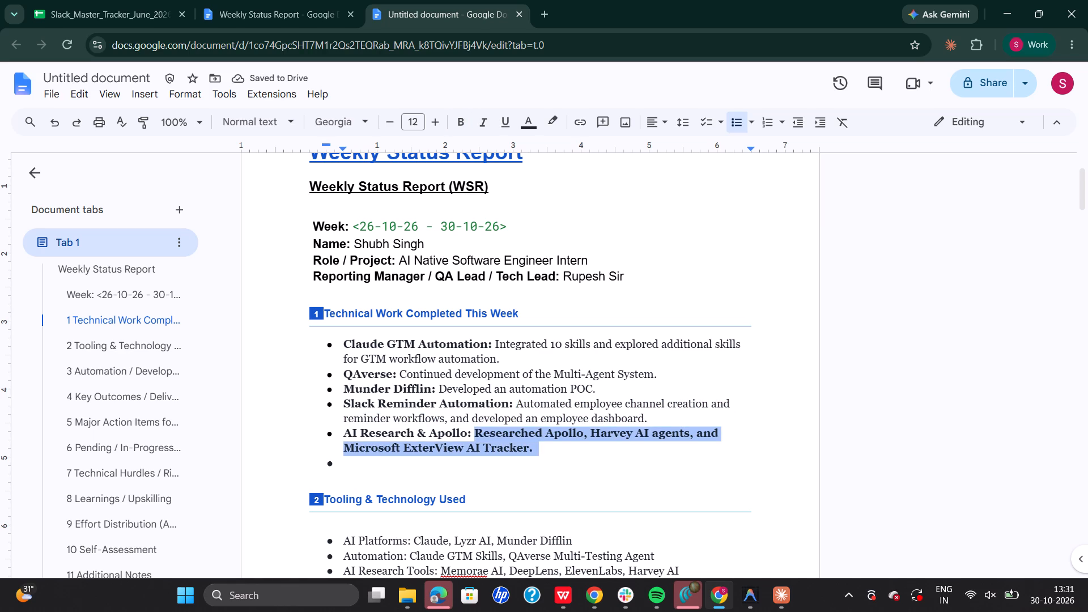
drag(537, 448, 537, 448)
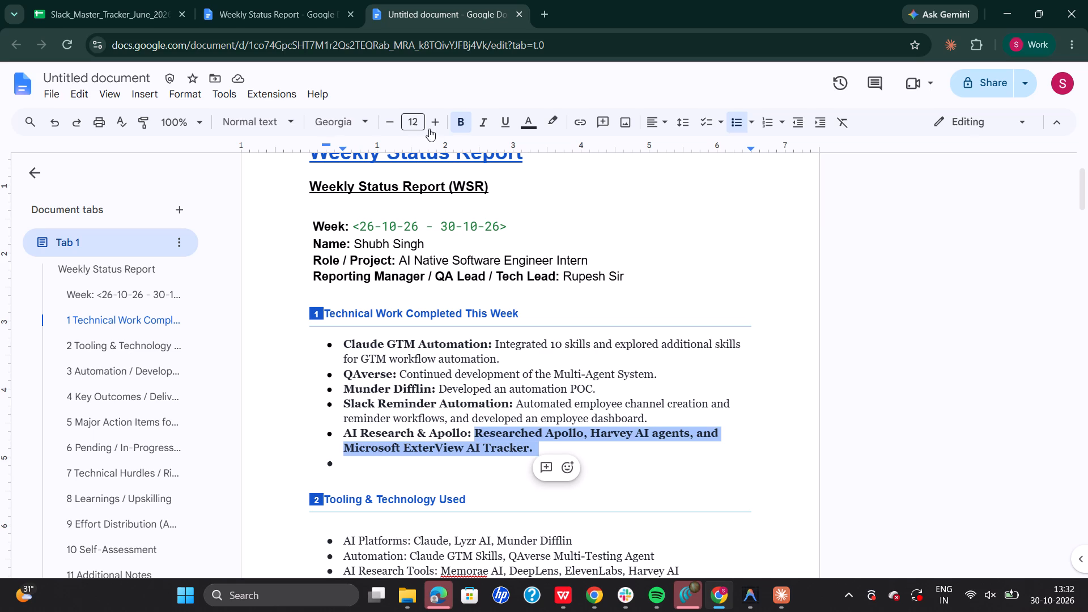
click(464, 121)
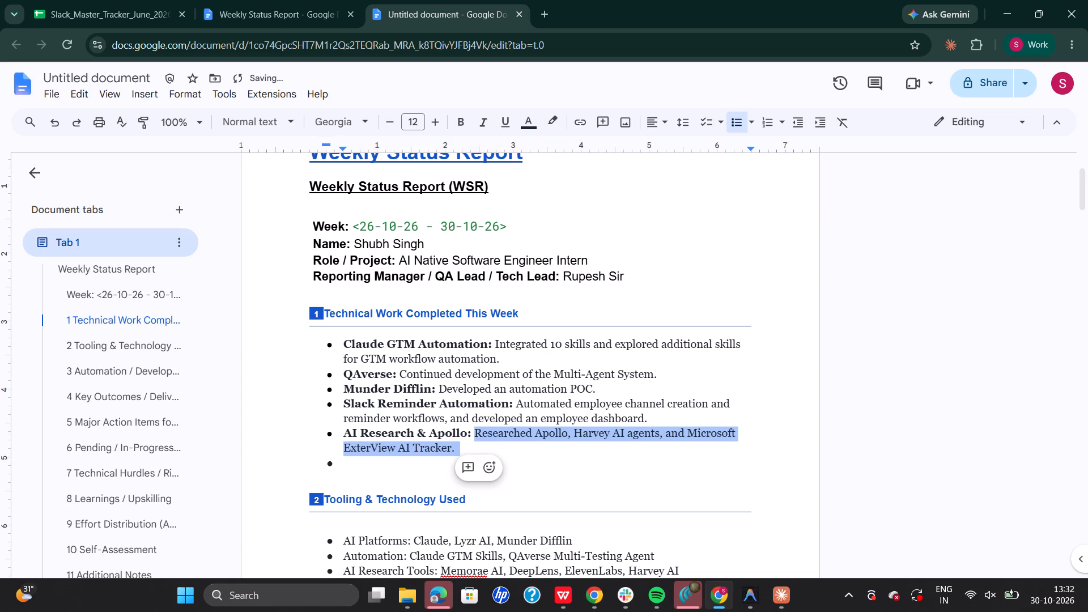
Delete the empty bullet at the end of section 1's list.
click(351, 469)
key(BackSpace)
key(BackSpace)
key(BackSpace)
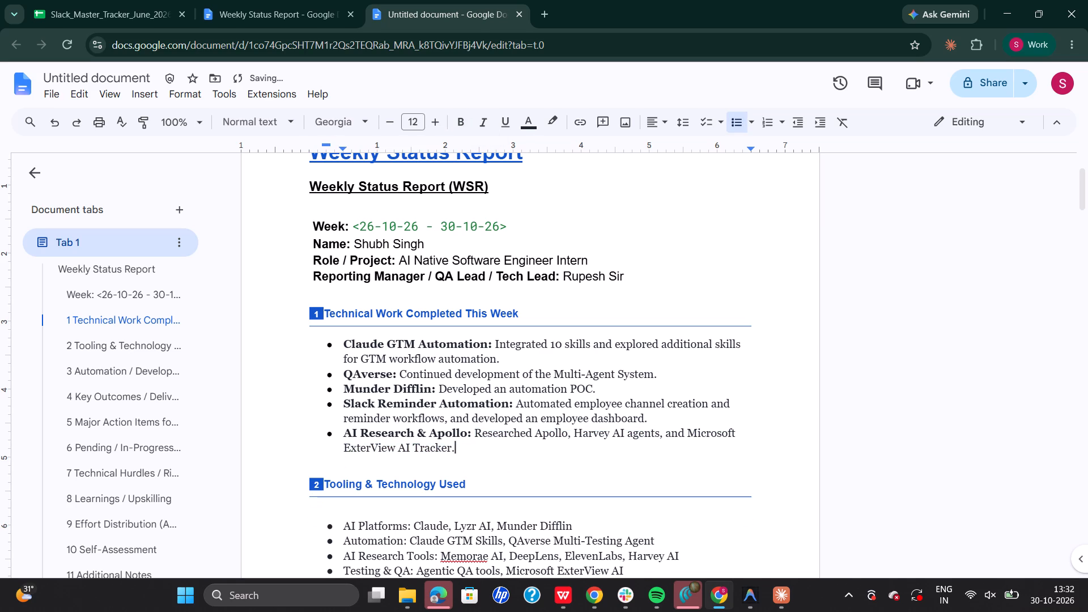
scroll(506, 482, down, 3)
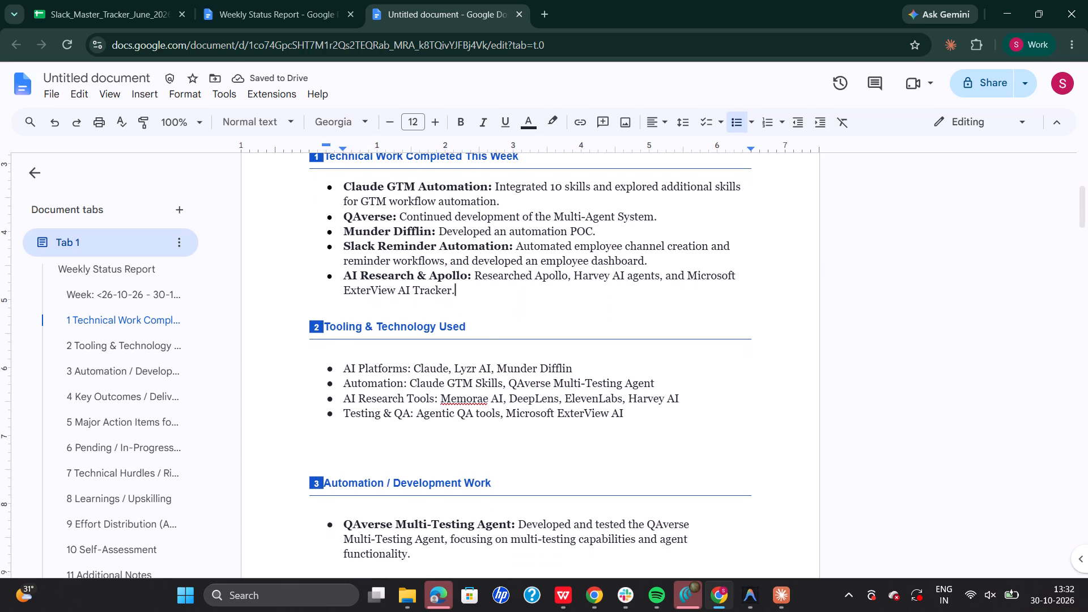
click(470, 324)
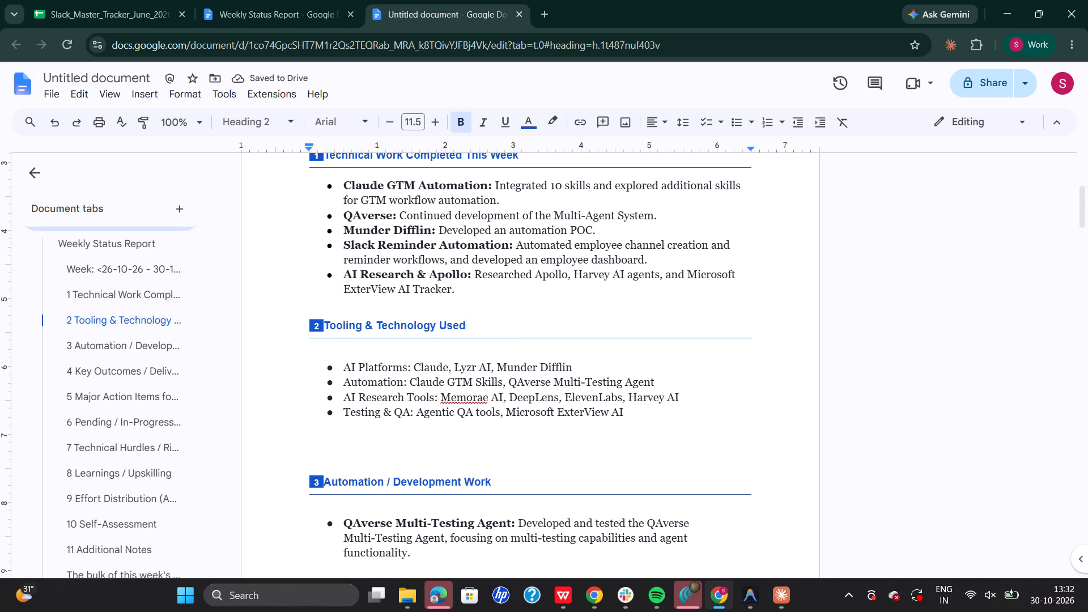
drag(309, 330, 639, 433)
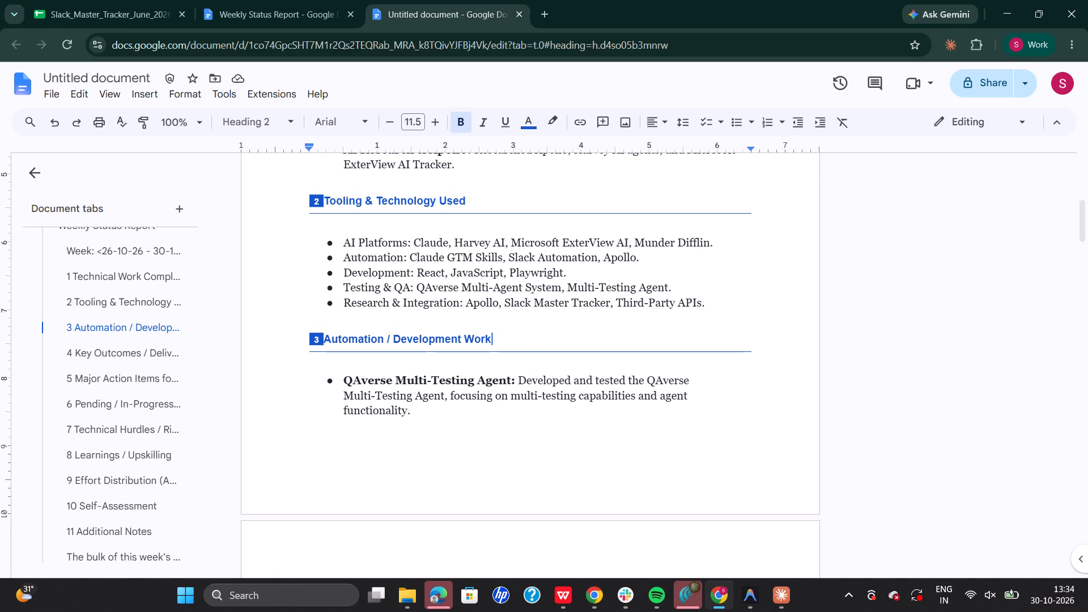
click(720, 305)
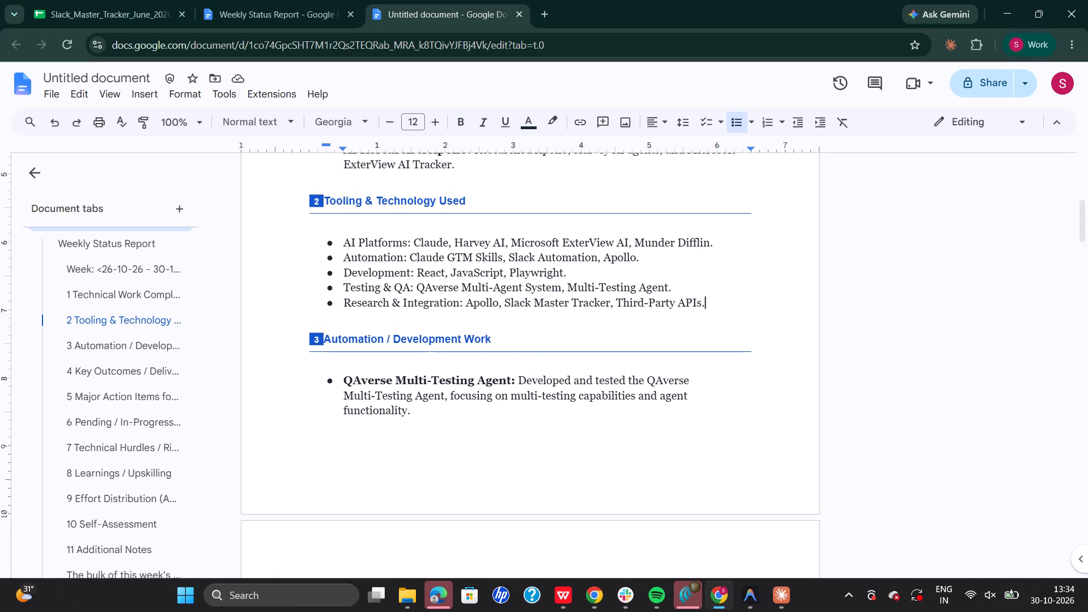
scroll(419, 438, down, 4)
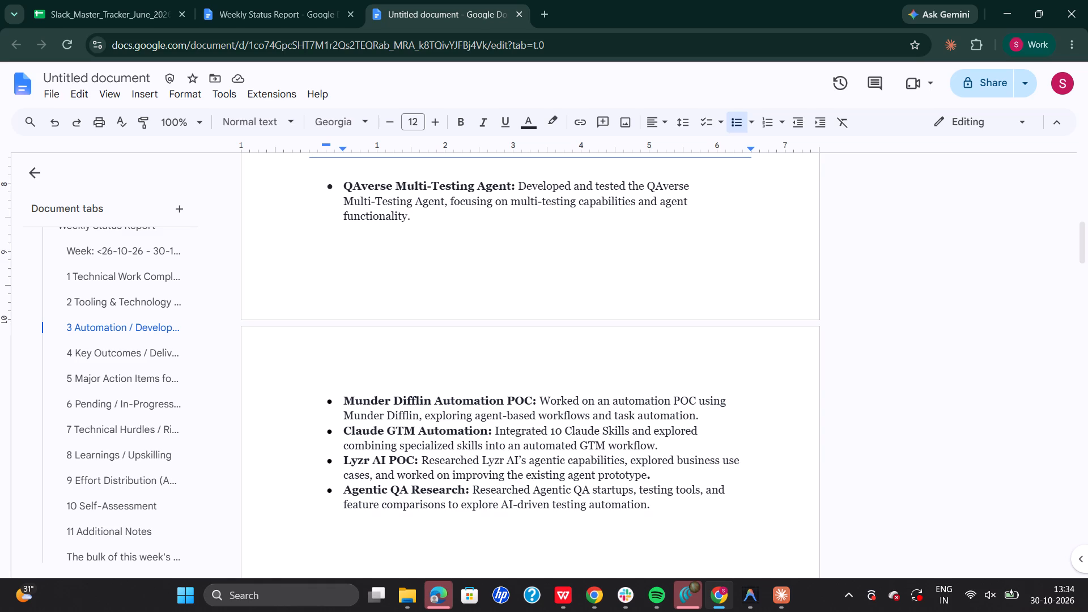
drag(679, 507, 355, 293)
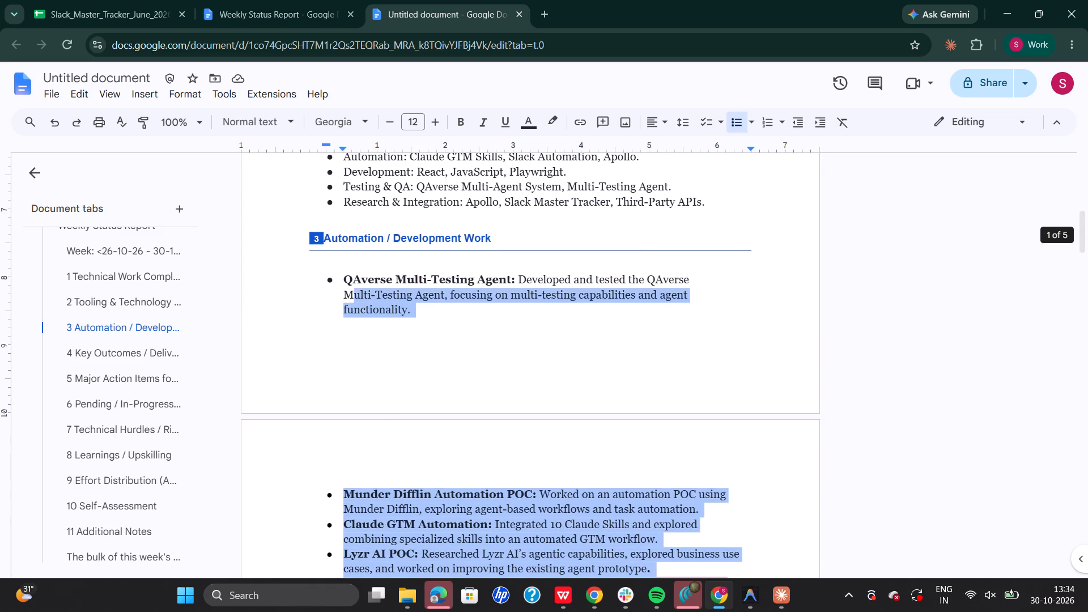
drag(355, 293, 356, 284)
key(BackSpace)
key(ctrl+v)
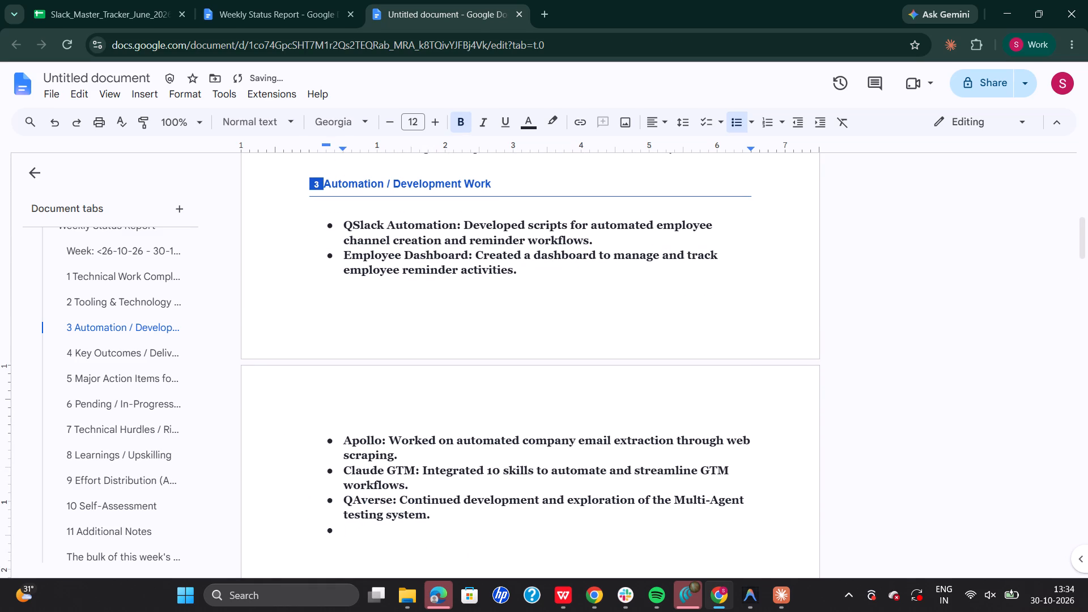
click(354, 226)
key(BackSpace)
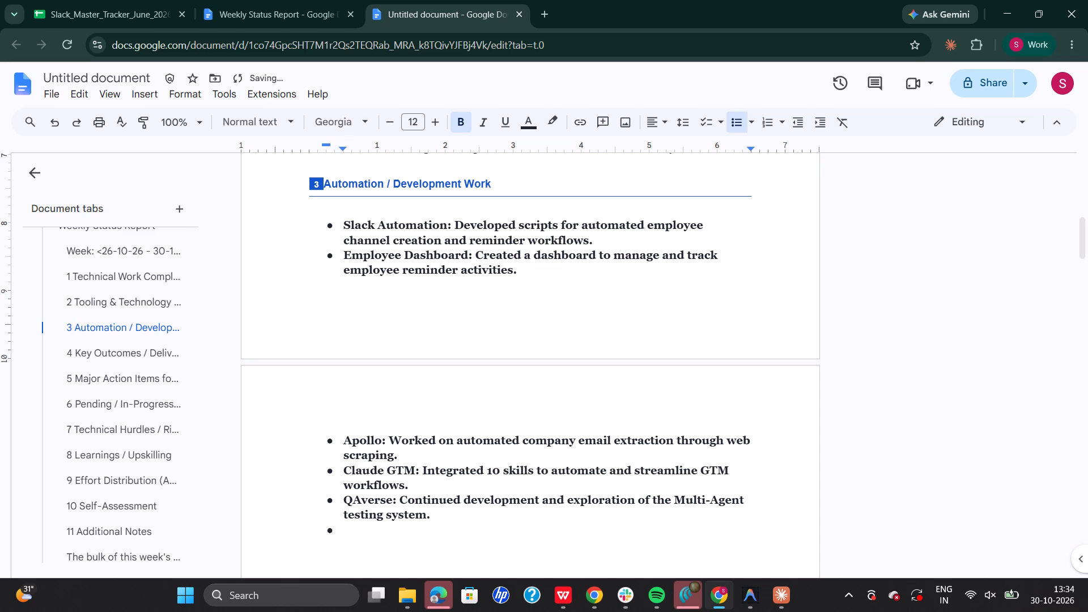
Remove bold from the descriptions after the Slack Automation, Employee Dashboard and Apollo labels in section 3.
drag(454, 222, 599, 242)
click(465, 128)
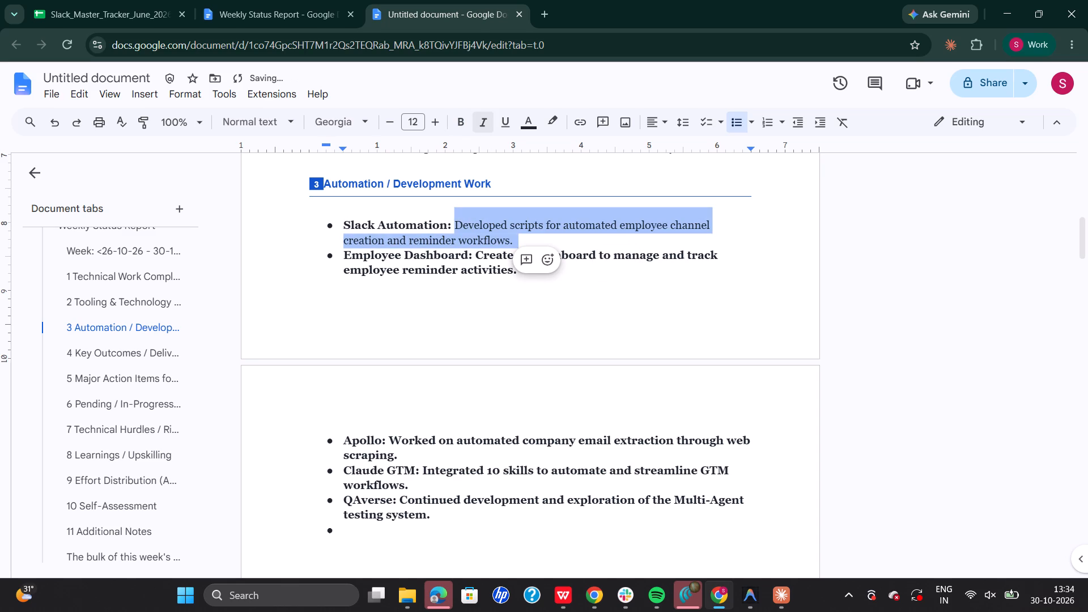
click(498, 341)
drag(475, 253, 533, 269)
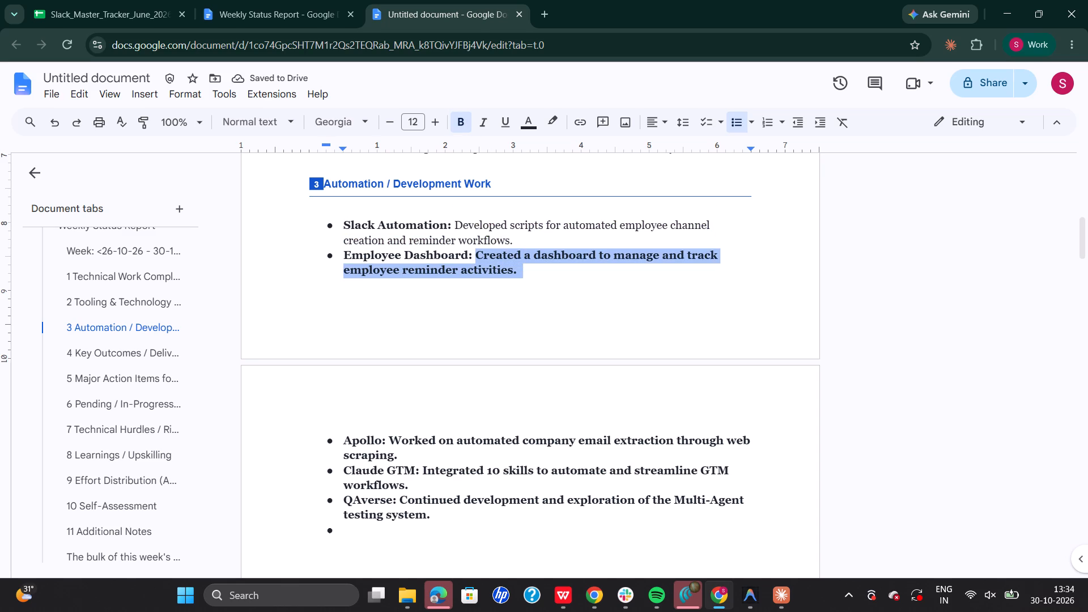
drag(533, 269, 535, 271)
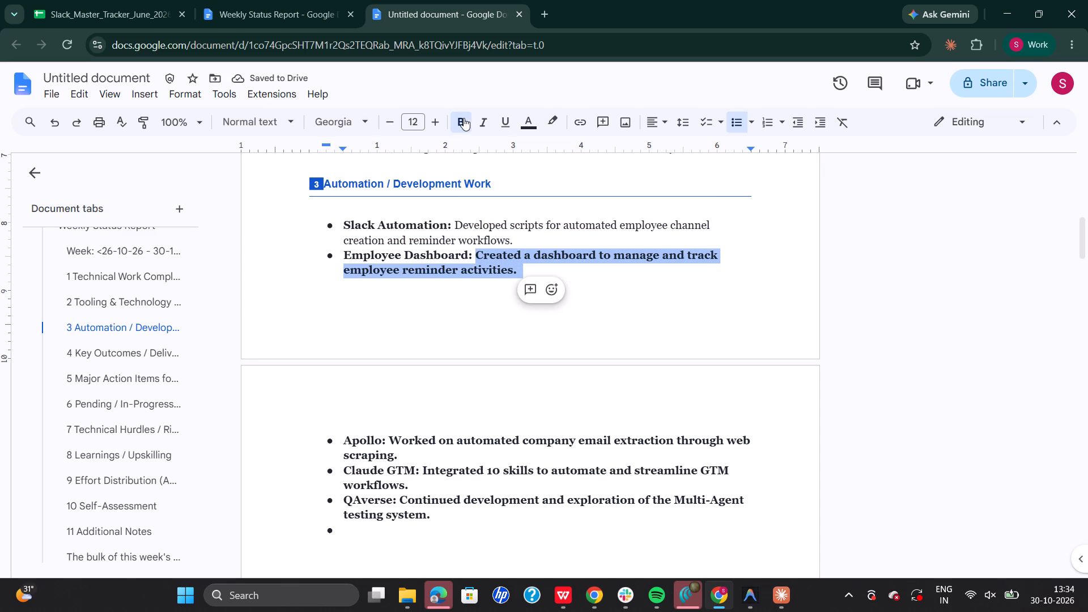
click(464, 118)
click(532, 280)
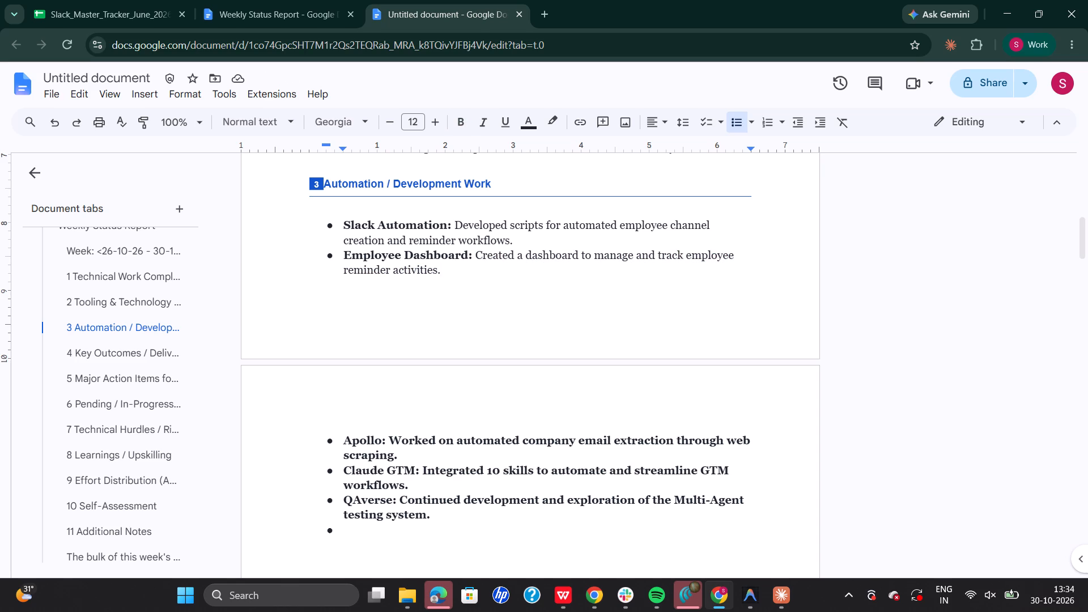
scroll(627, 385, down, 1)
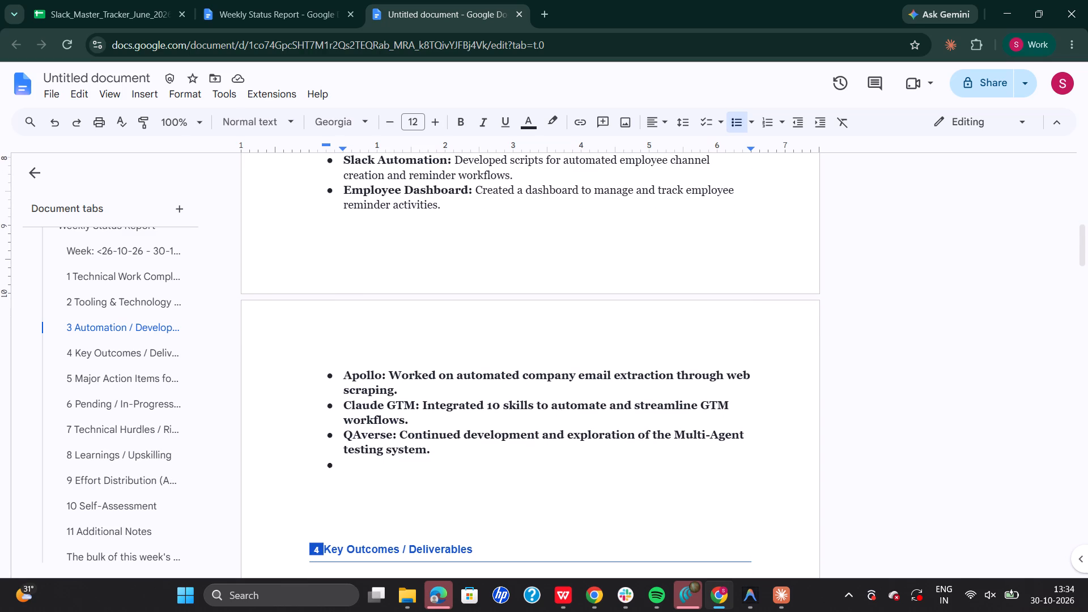
drag(387, 371, 409, 389)
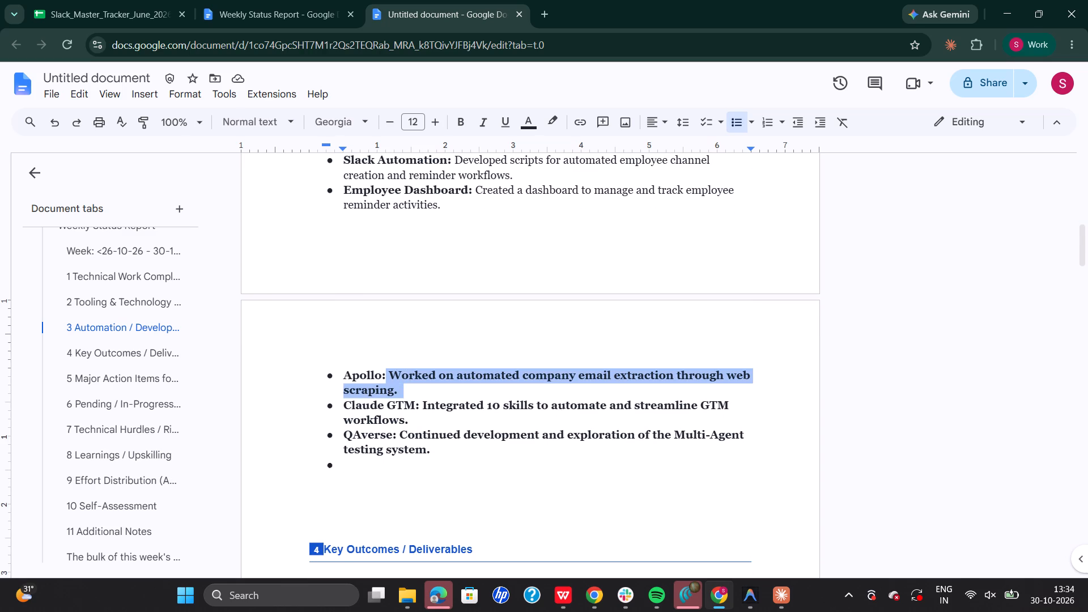
drag(409, 389, 399, 389)
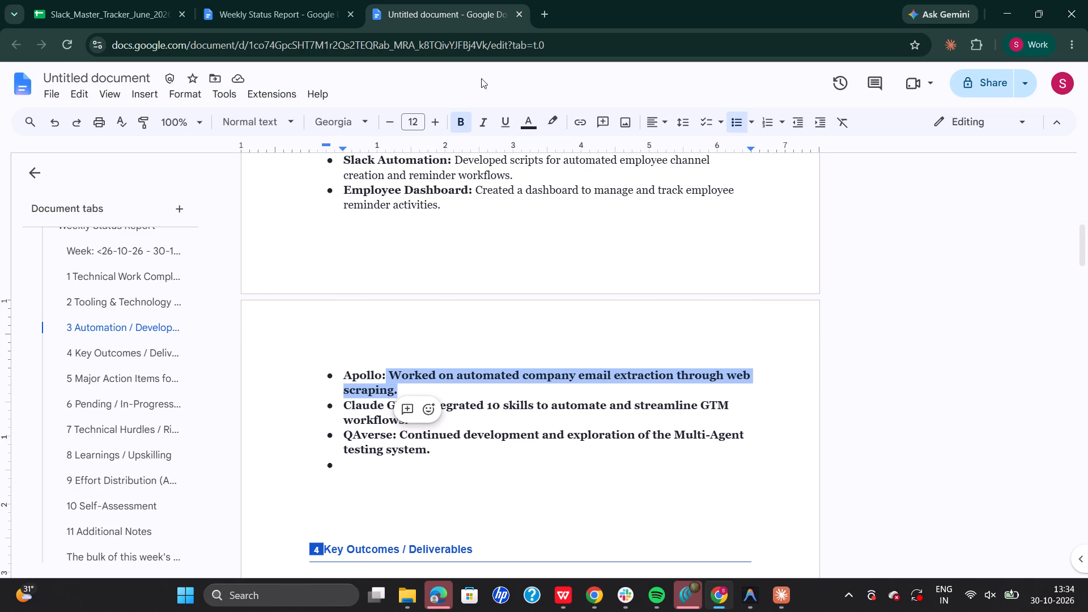
click(461, 123)
click(575, 392)
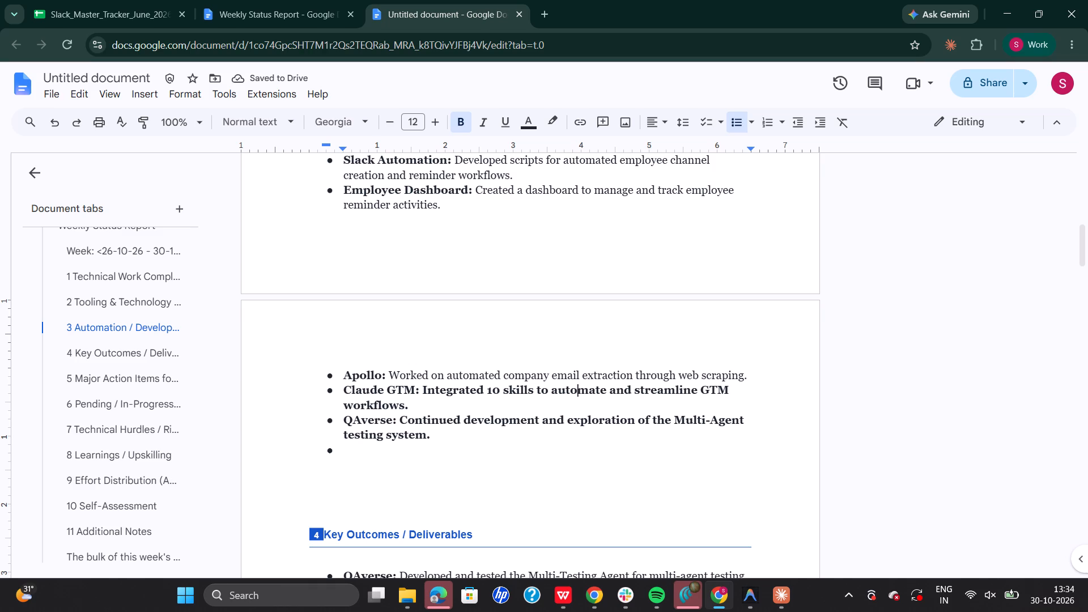
Reword the Apollo bullet's description in section 3 to "Worked on automated Evalution of data given by Skrapp Model", keeping the label.
click(751, 379)
key(BackSpace)
key(BackSpace)
key(BackSpace)
key(BackSpace)
key(BackSpace)
key(BackSpace)
key(BackSpace)
key(BackSpace)
key(BackSpace)
key(BackSpace)
key(BackSpace)
key(BackSpace)
key(BackSpace)
key(BackSpace)
key(BackSpace)
key(BackSpace)
key(BackSpace)
key(BackSpace)
key(BackSpace)
key(BackSpace)
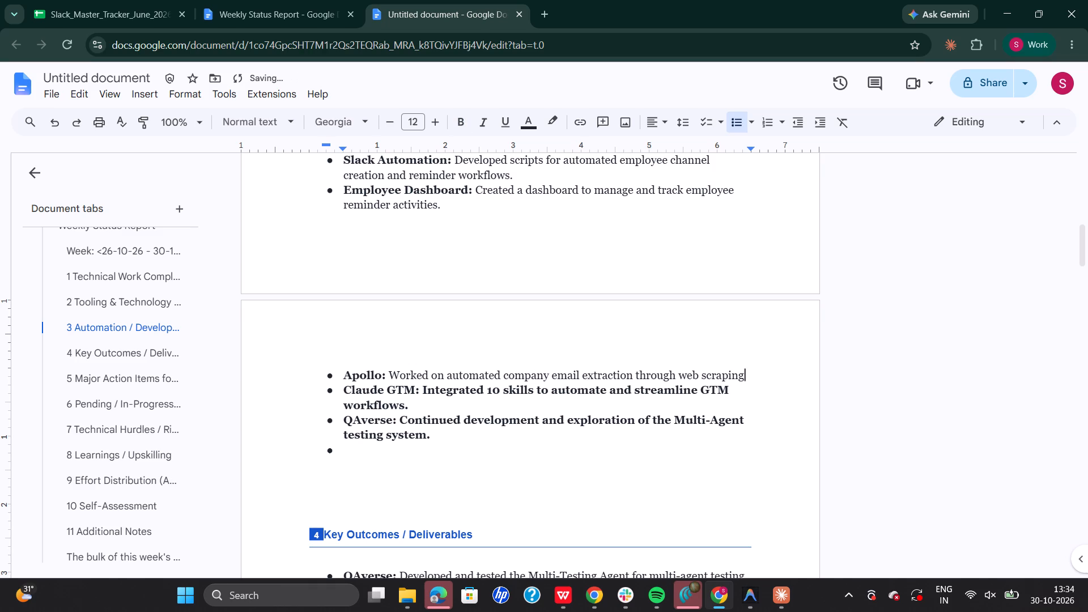
key(BackSpace)
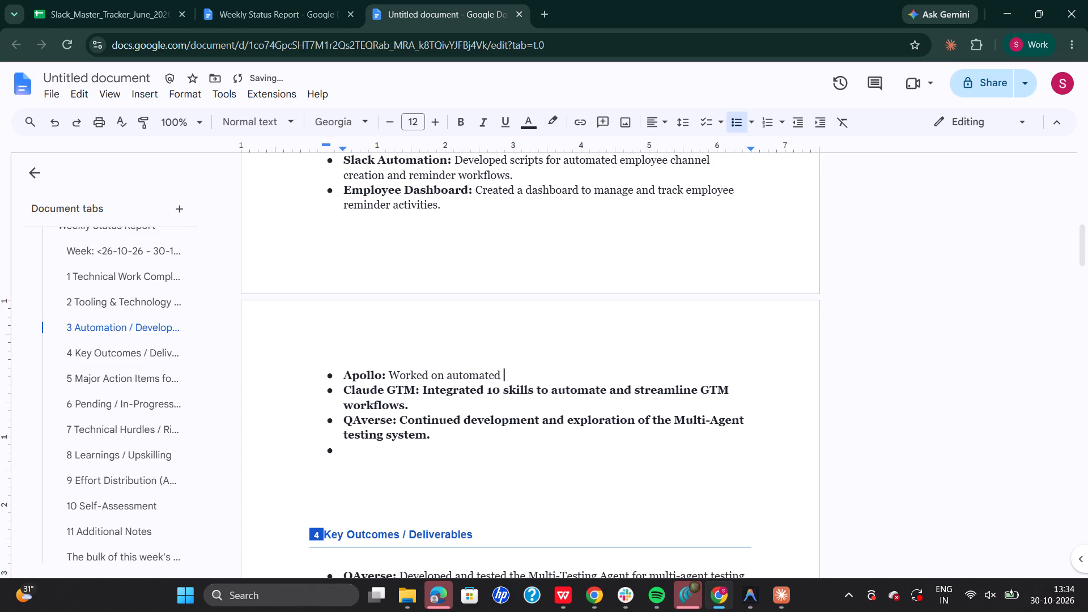
key(BackSpace)
key(space)
text(valution)
key(space)
text(of)
key(space)
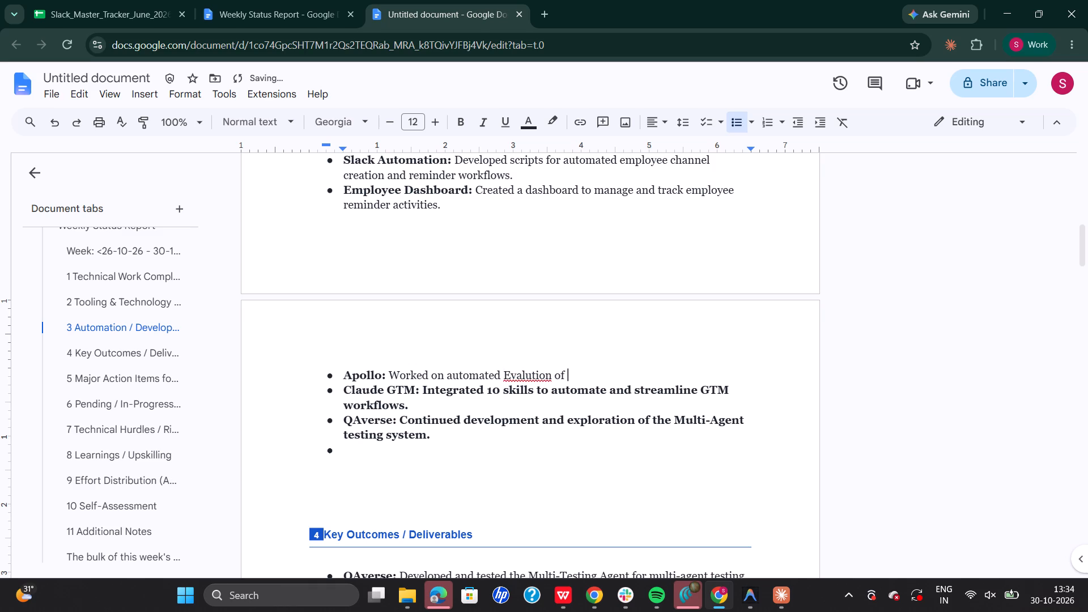
text(data)
key(space)
text(ivrn)
key(space)
key(BackSpace)
key(BackSpace)
key(BackSpace)
key(BackSpace)
key(BackSpace)
key(BackSpace)
text(given by)
key(space)
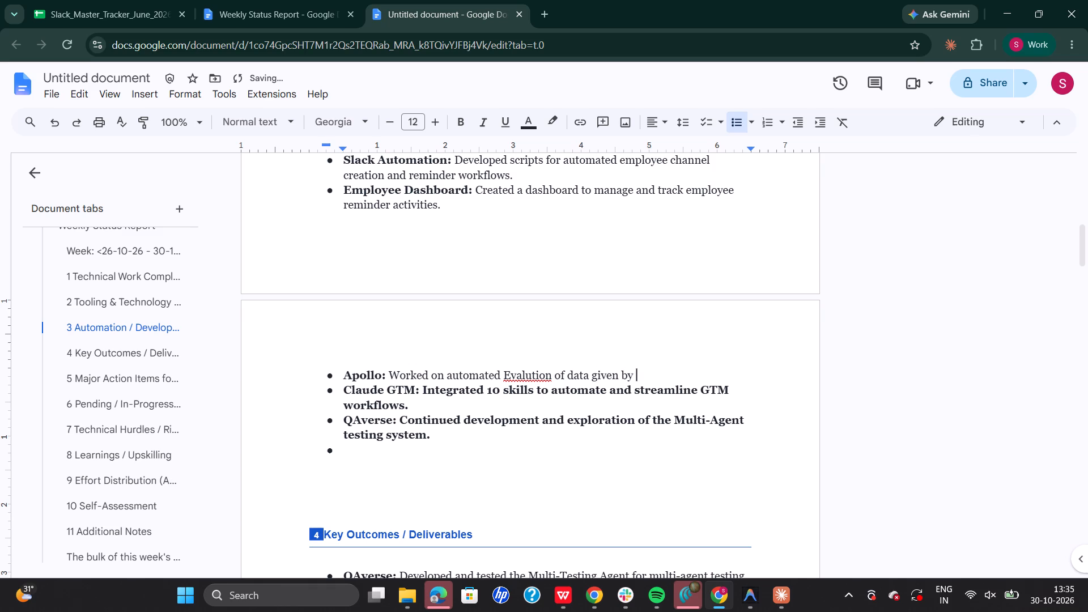
text(krapp)
key(space)
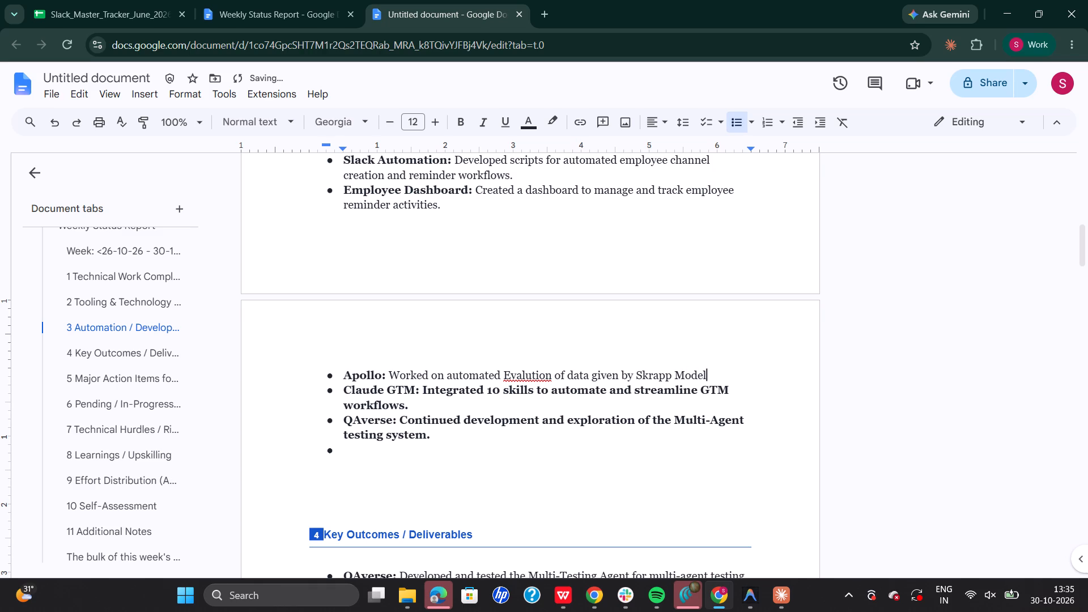
Remove bold from the descriptions after the Claude GTM and QAverse labels in section 3.
drag(424, 387, 433, 409)
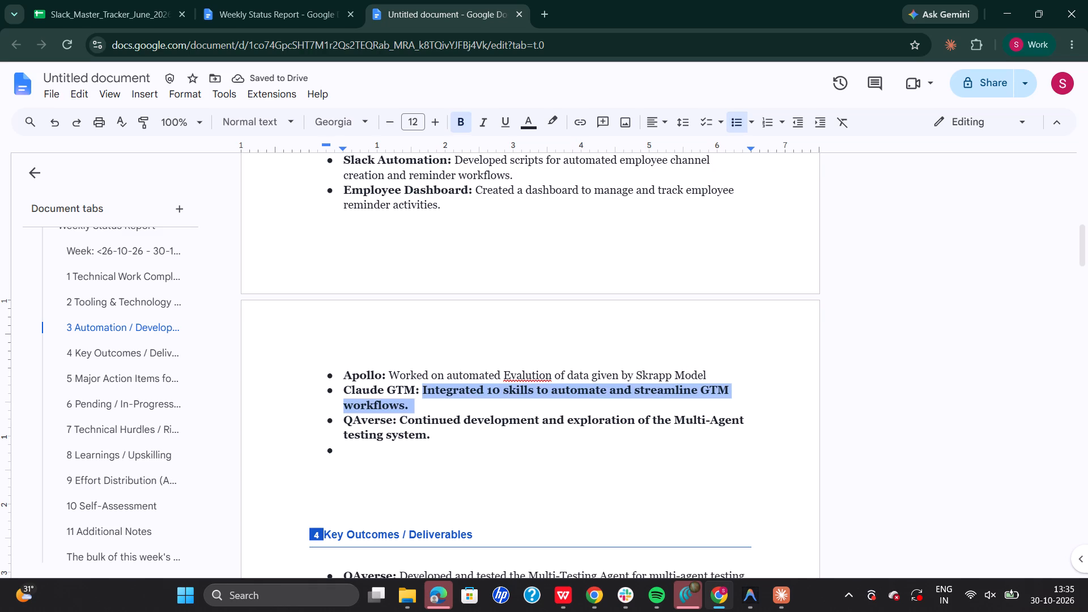
click(461, 124)
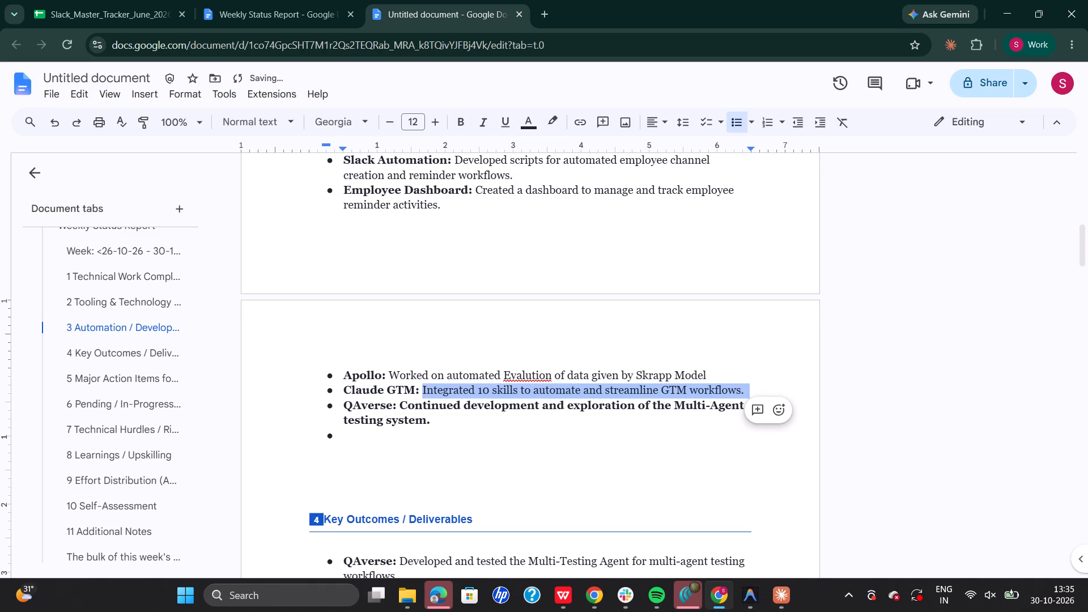
click(493, 352)
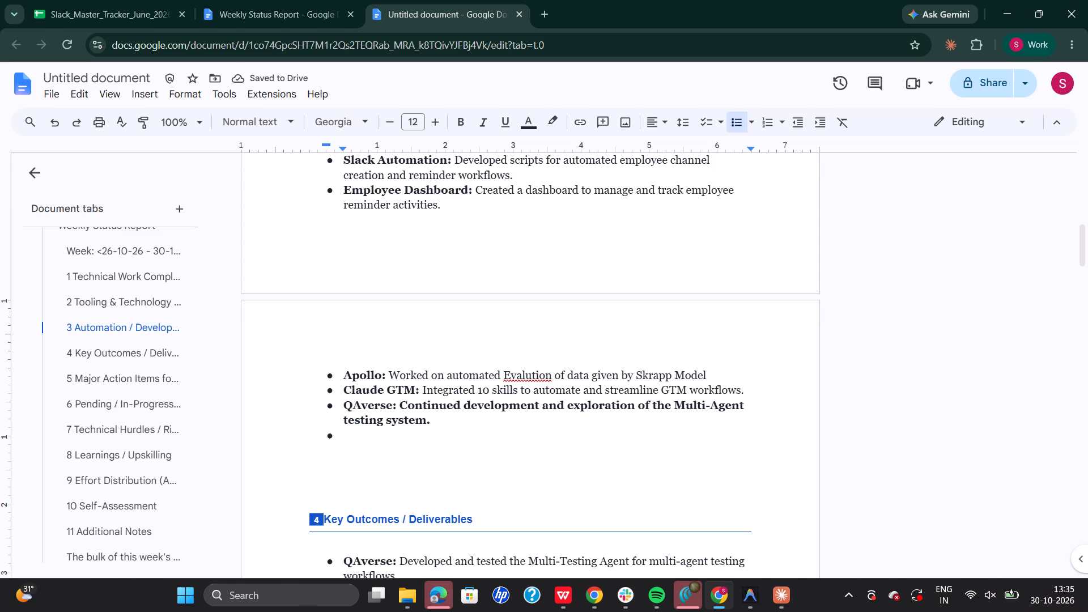
drag(402, 405, 433, 424)
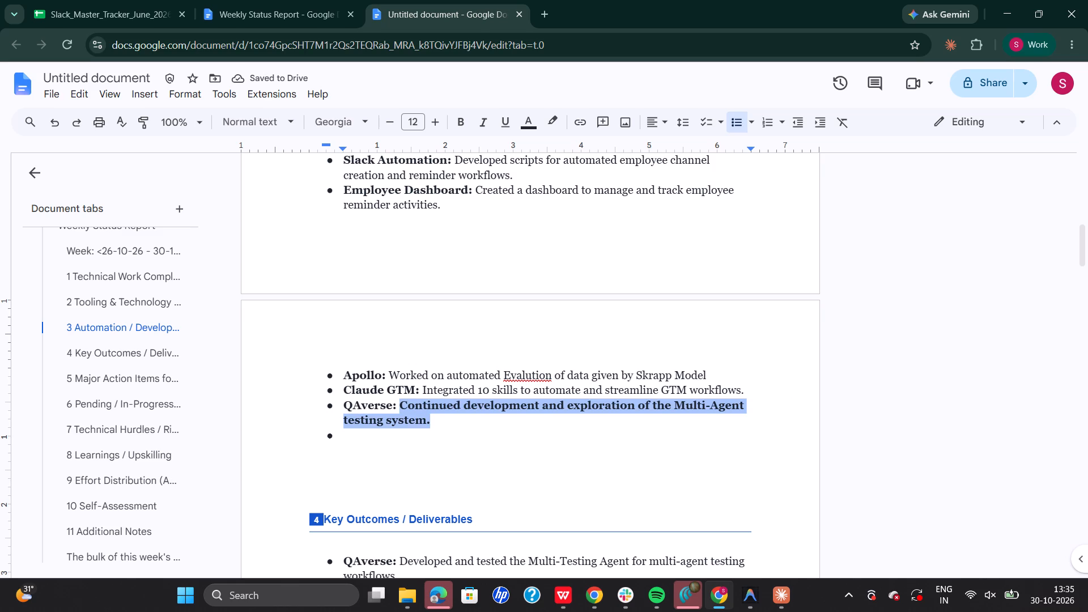
drag(433, 424, 432, 424)
click(459, 117)
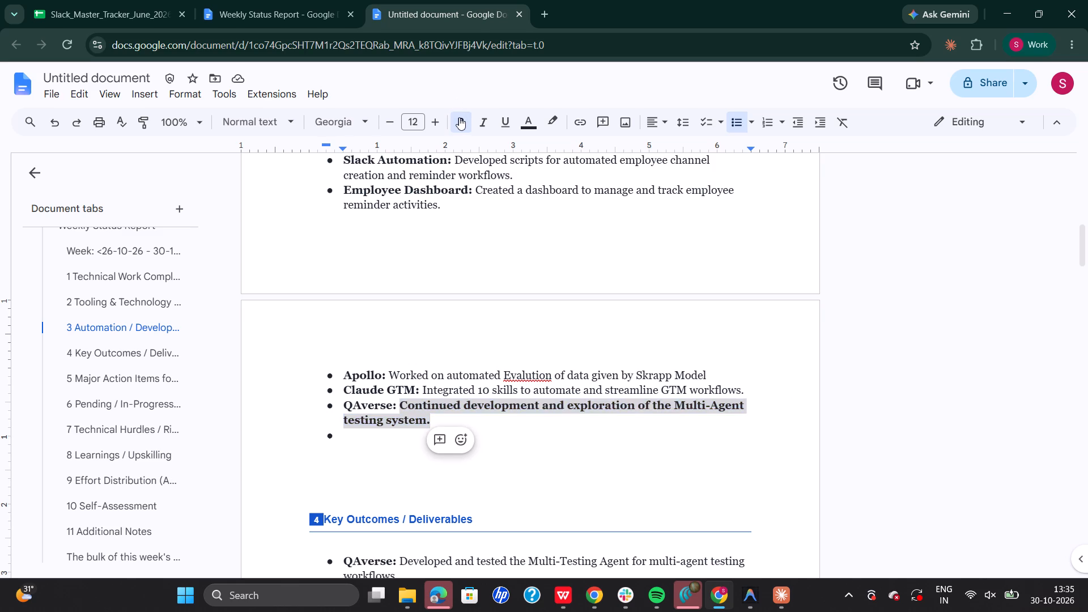
Delete the empty bullet and its leftover blank line after the QAverse bullet in section 3.
click(354, 448)
key(BackSpace)
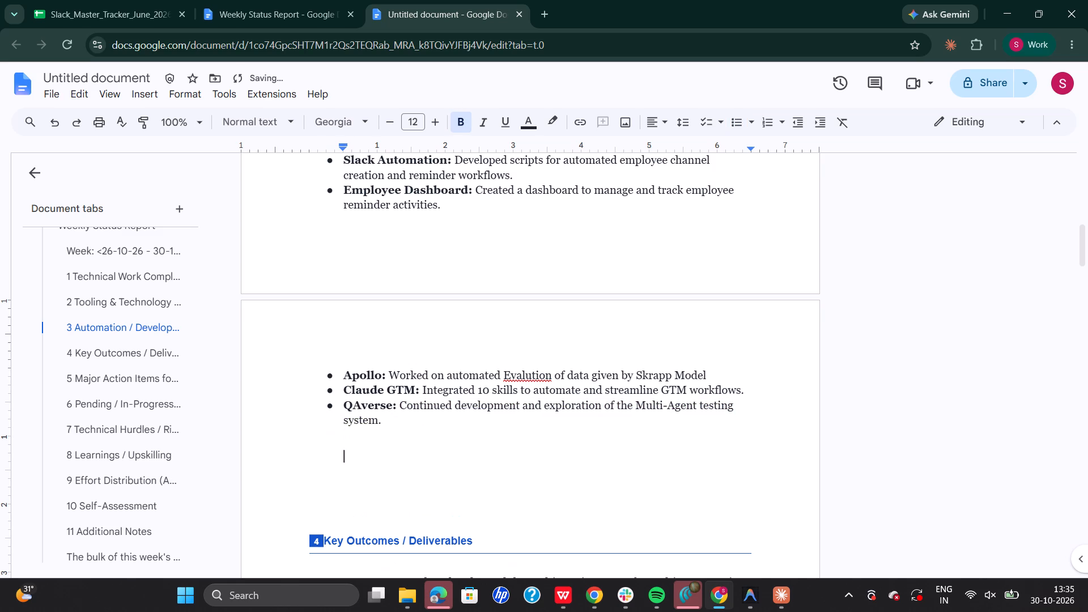
key(BackSpace)
key(BackSpace)
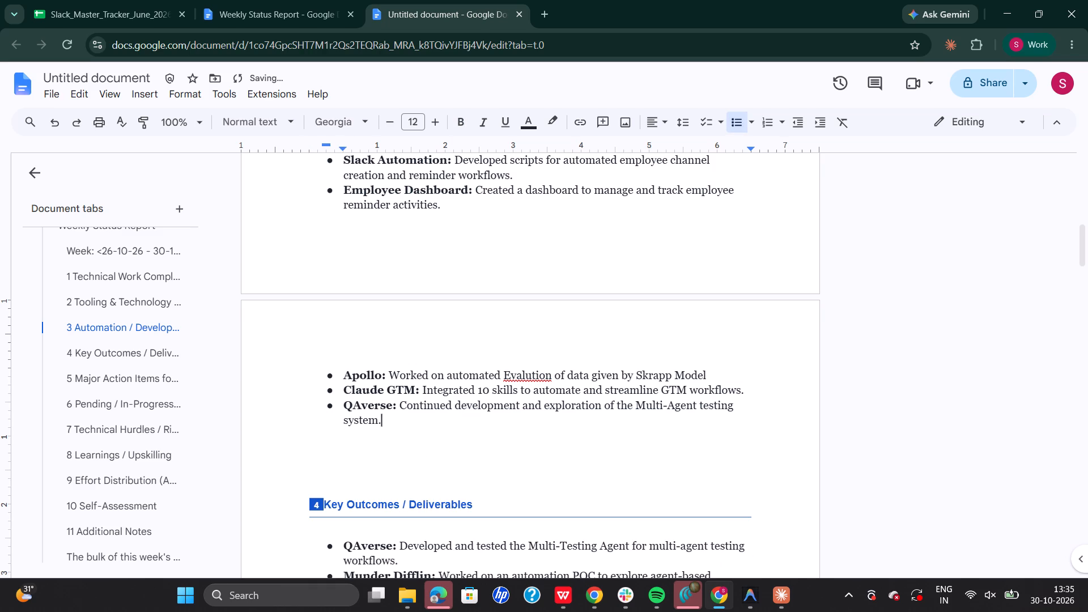
Close up the blank space above the section 4 heading, undoing the extra deletion that merges the heading into the QAverse bullet.
click(309, 511)
key(BackSpace)
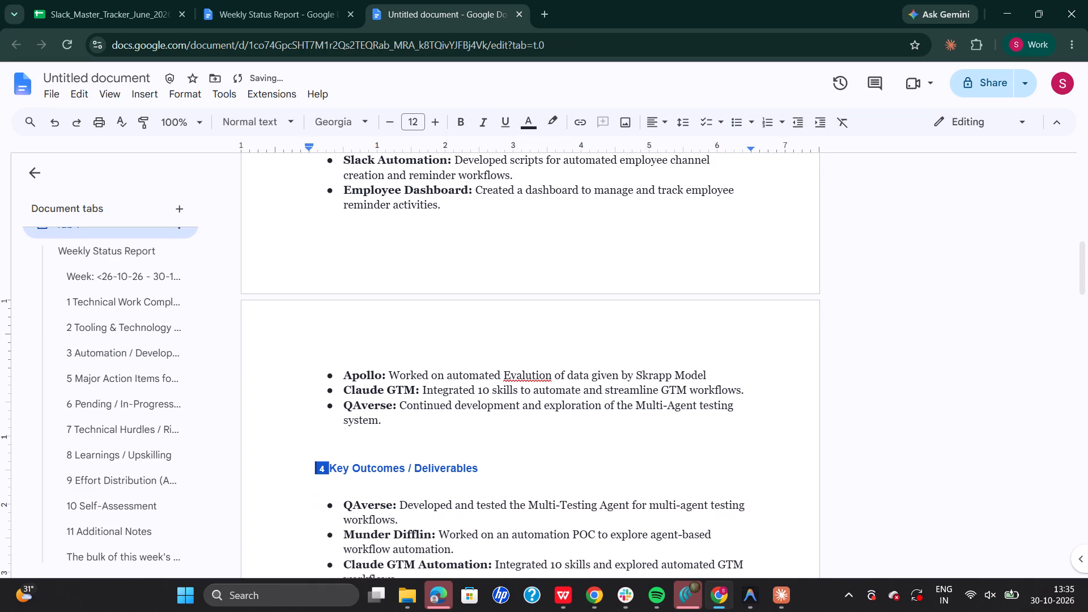
key(BackSpace)
key(BackSpace)
key(BackSpace)
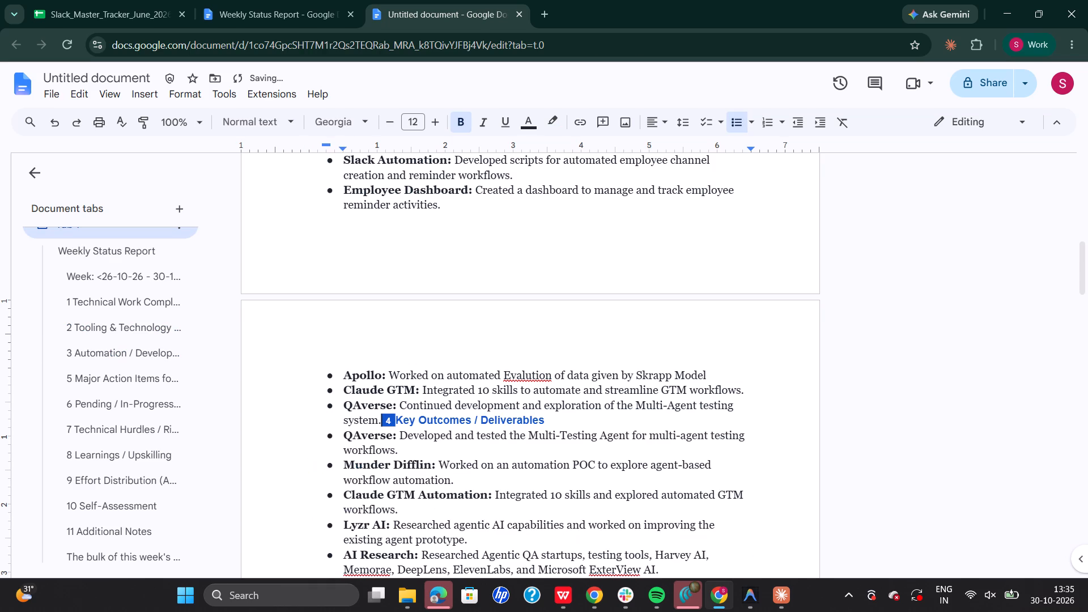
click(57, 124)
Examine the heading formatting and divider lines of sections 3, 4 and 5.
scroll(537, 208, right, 1)
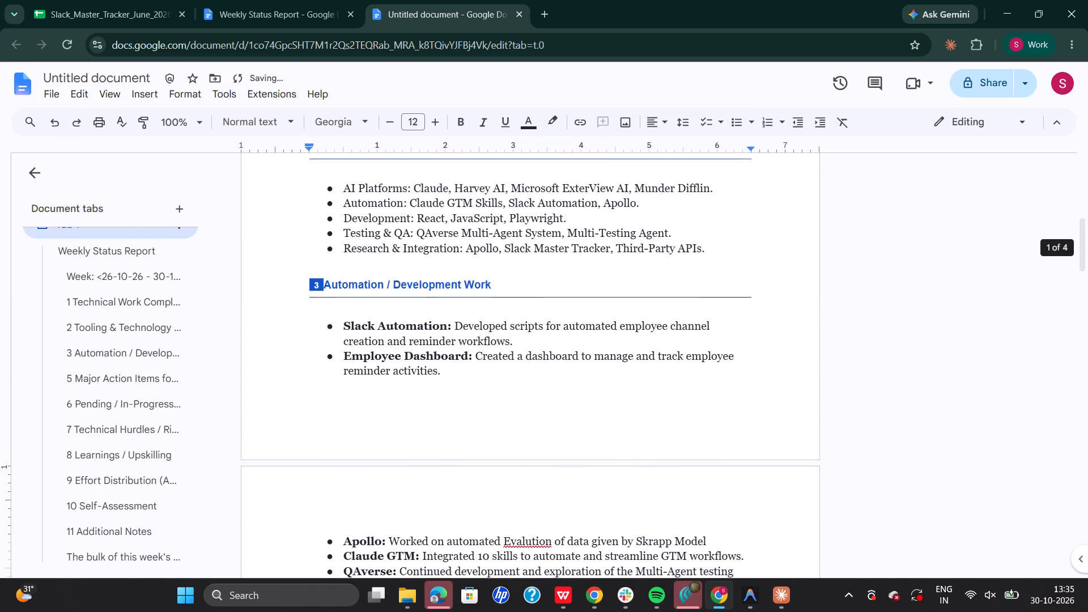
scroll(537, 208, right, 1)
scroll(537, 208, up, 5)
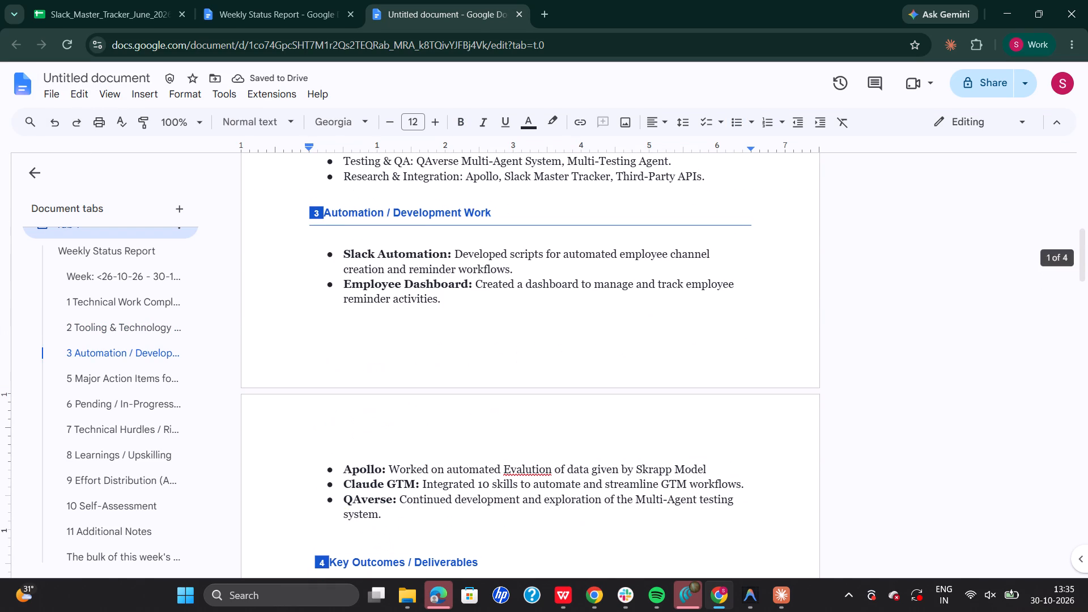
scroll(537, 208, up, 1)
click(518, 224)
click(630, 327)
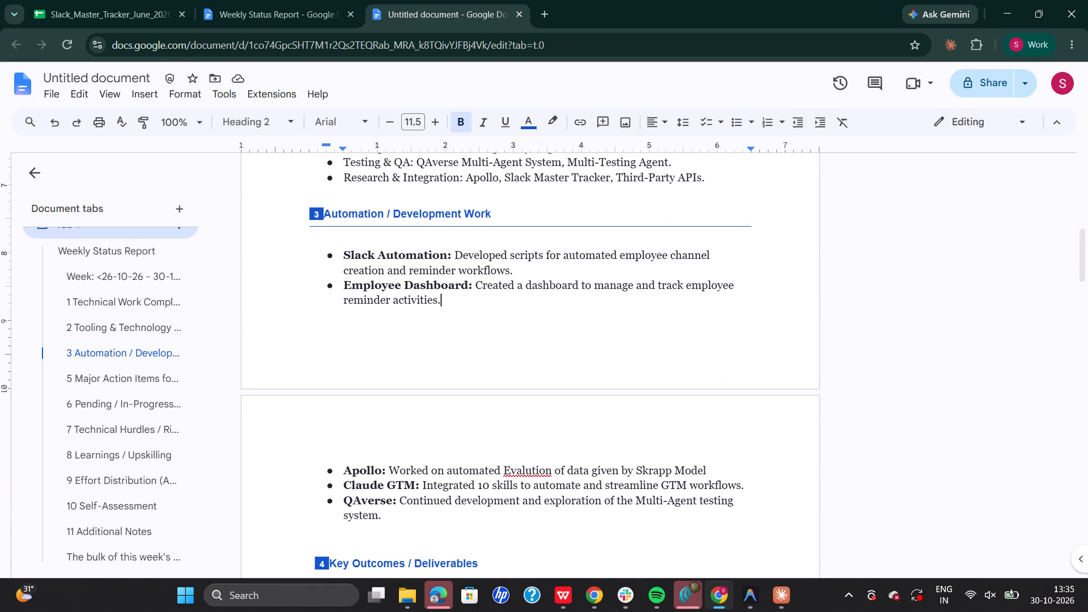
double_click(743, 227)
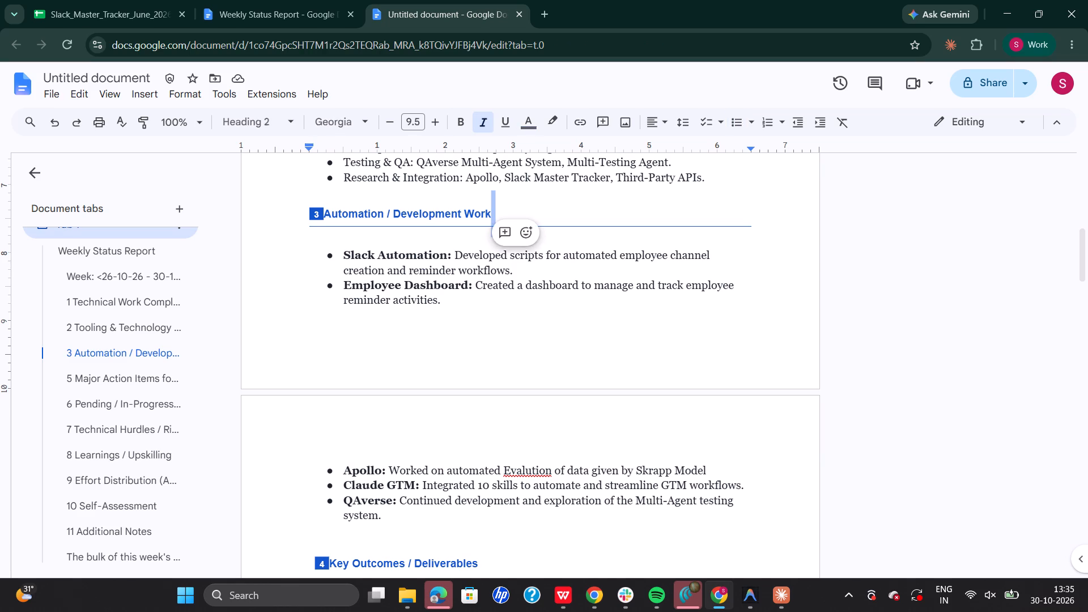
scroll(669, 414, down, 3)
click(341, 378)
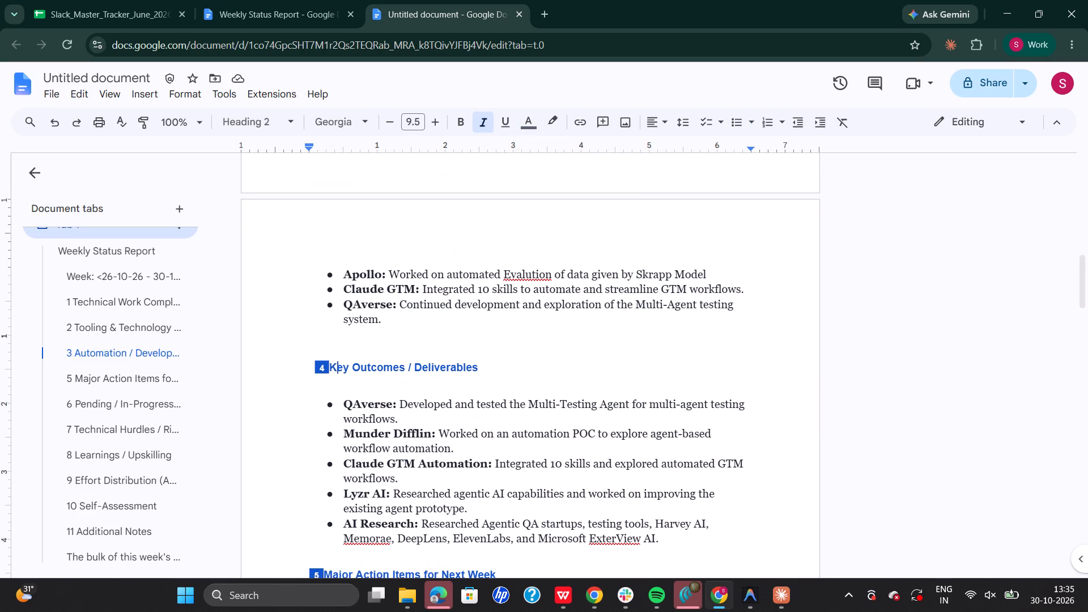
scroll(477, 449, down, 1)
click(521, 501)
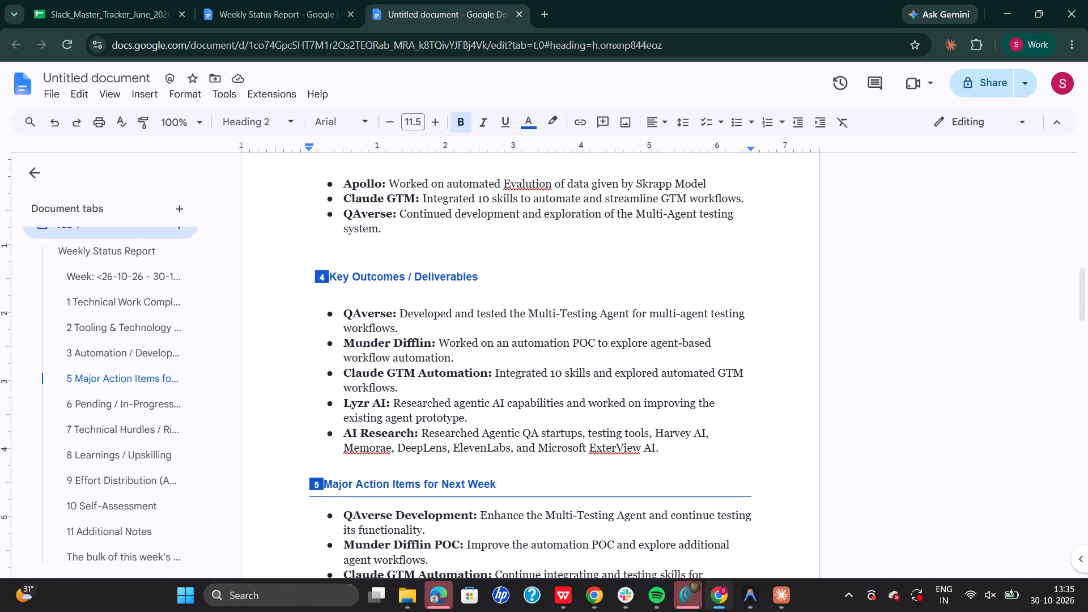
drag(301, 271, 694, 453)
key(ctrl+c)
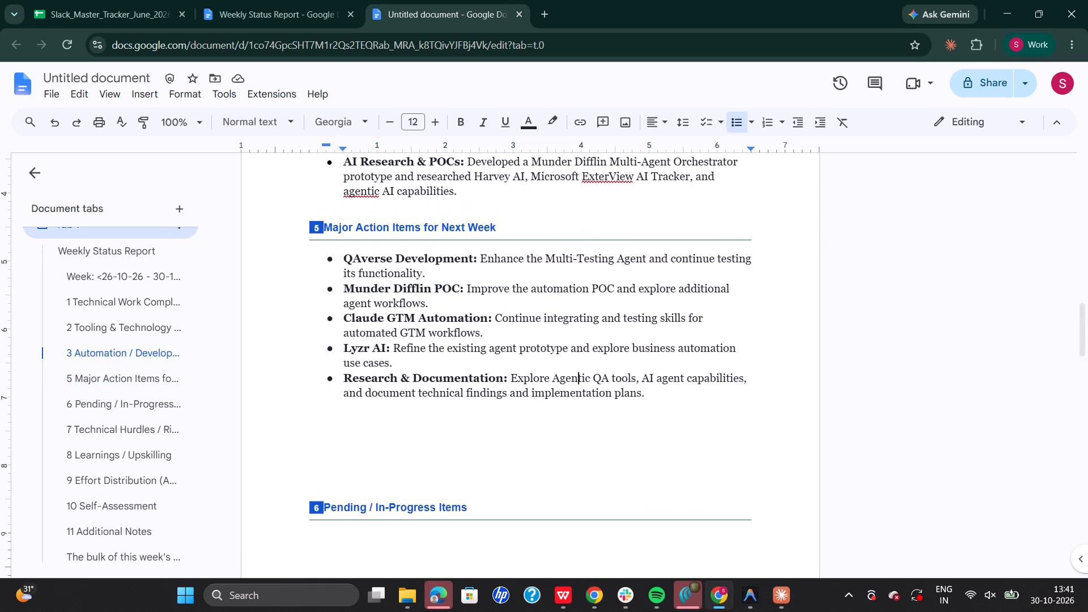
drag(653, 402, 353, 261)
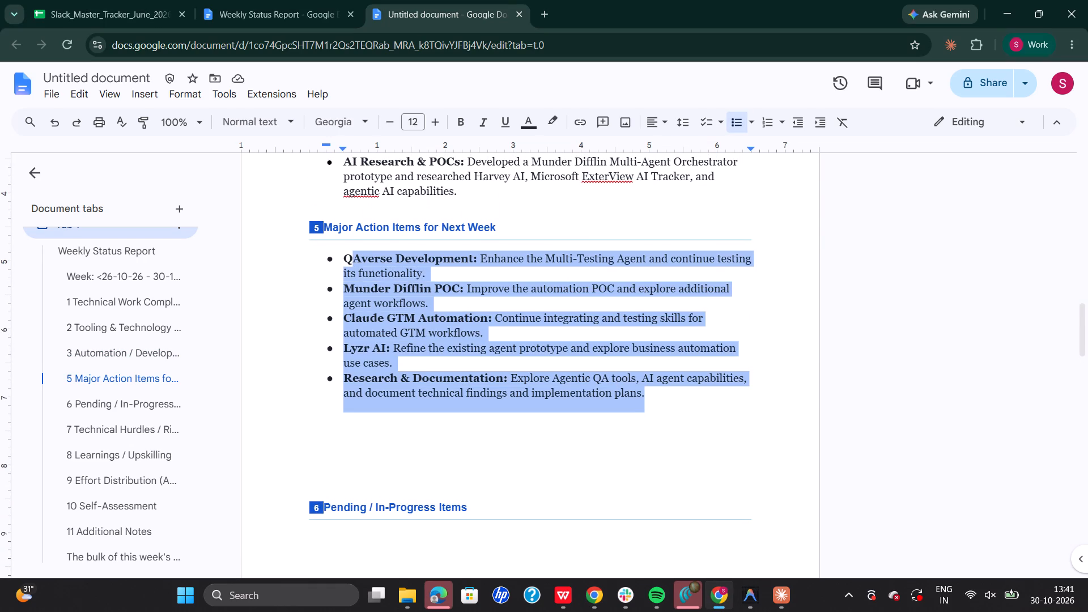
drag(353, 261, 353, 262)
key(BackSpace)
key(ctrl+v)
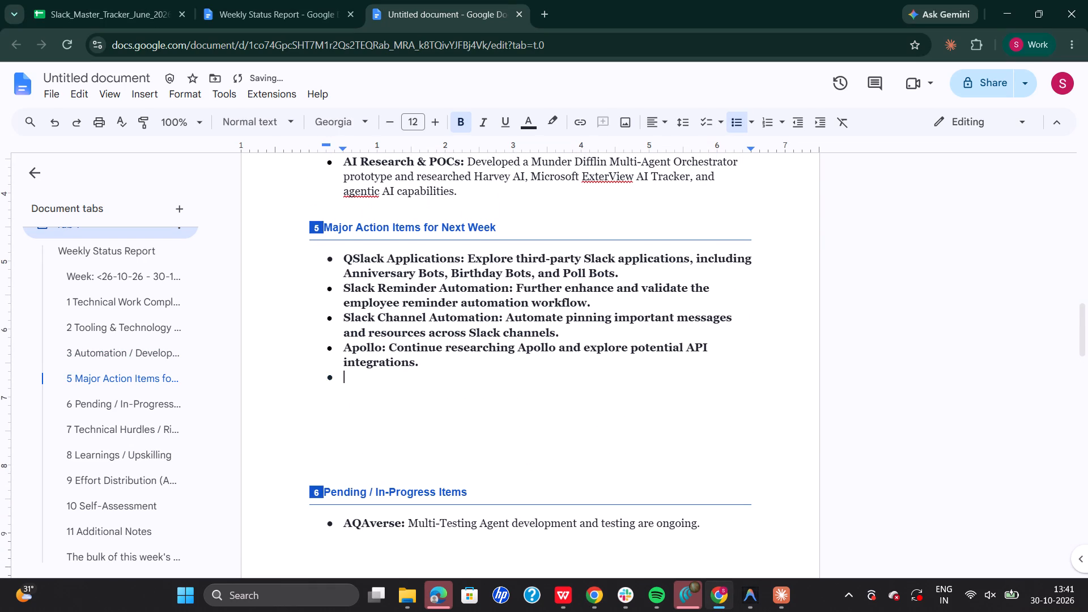
key(BackSpace)
key(BackSpace)
key(BackSpace)
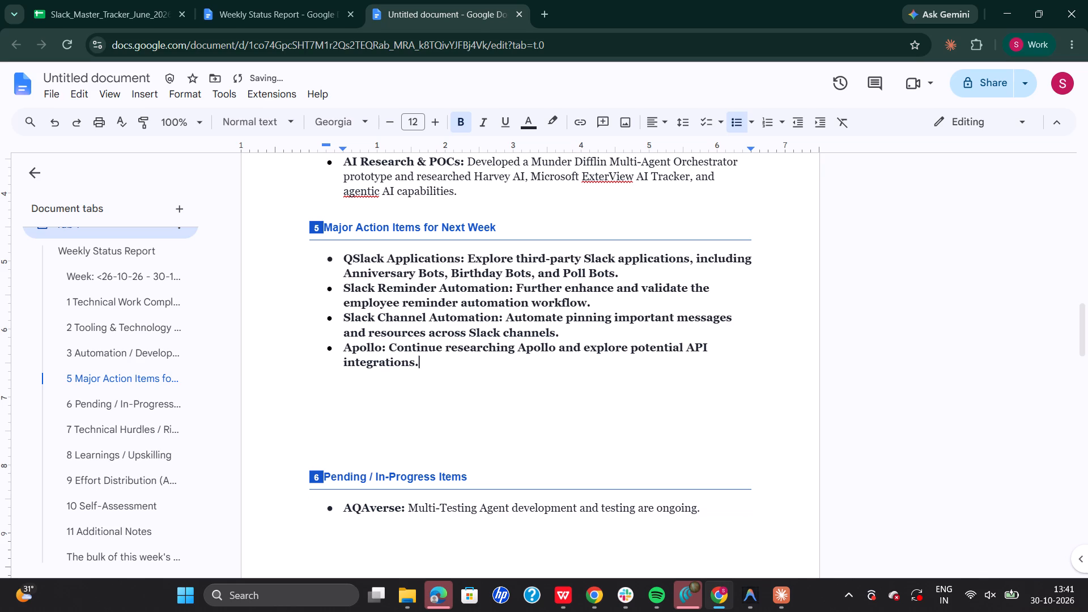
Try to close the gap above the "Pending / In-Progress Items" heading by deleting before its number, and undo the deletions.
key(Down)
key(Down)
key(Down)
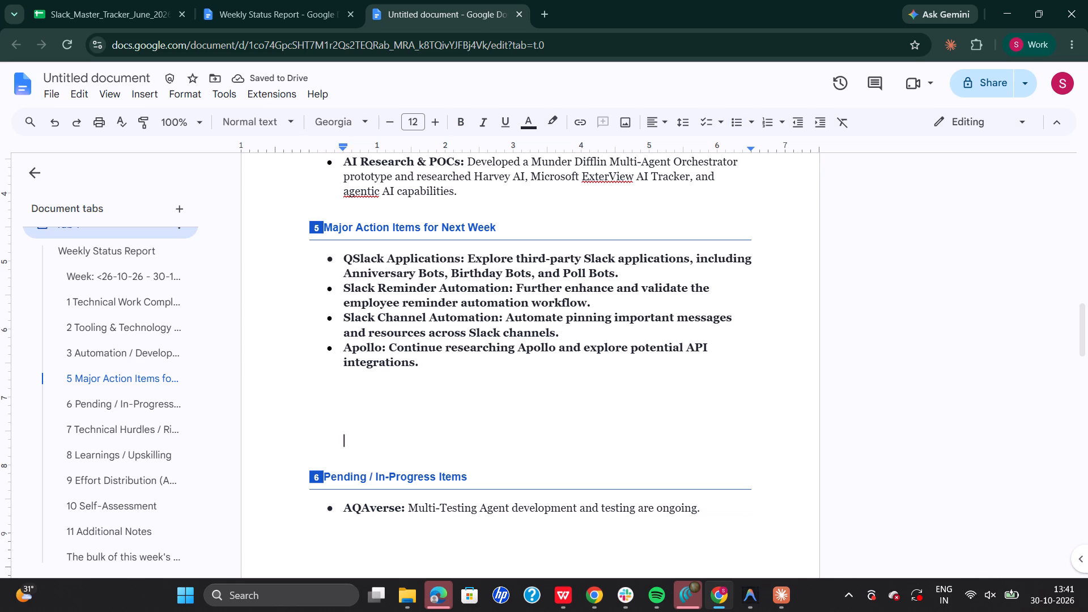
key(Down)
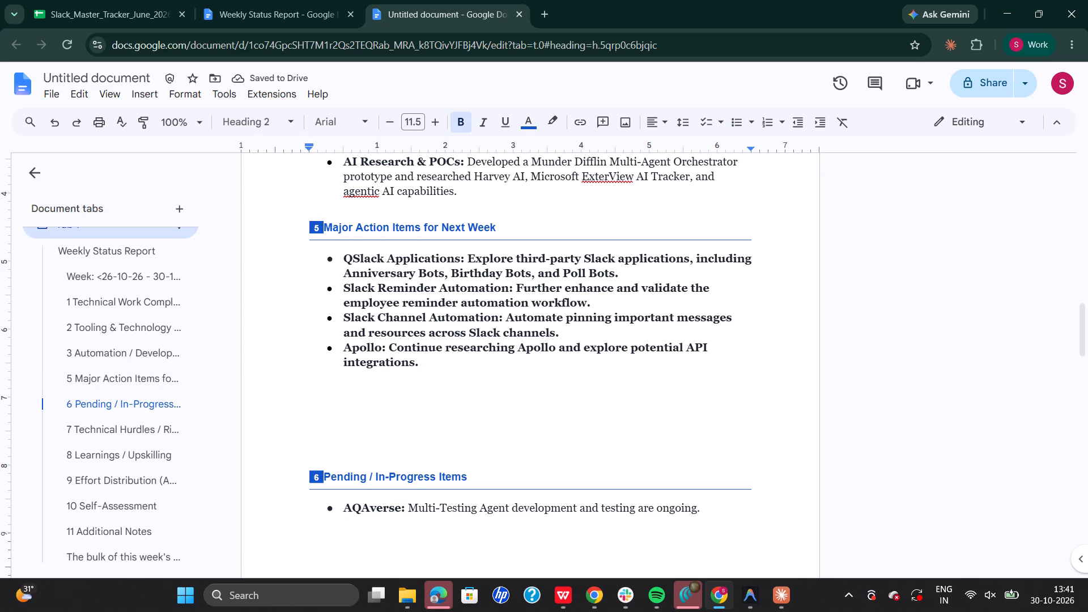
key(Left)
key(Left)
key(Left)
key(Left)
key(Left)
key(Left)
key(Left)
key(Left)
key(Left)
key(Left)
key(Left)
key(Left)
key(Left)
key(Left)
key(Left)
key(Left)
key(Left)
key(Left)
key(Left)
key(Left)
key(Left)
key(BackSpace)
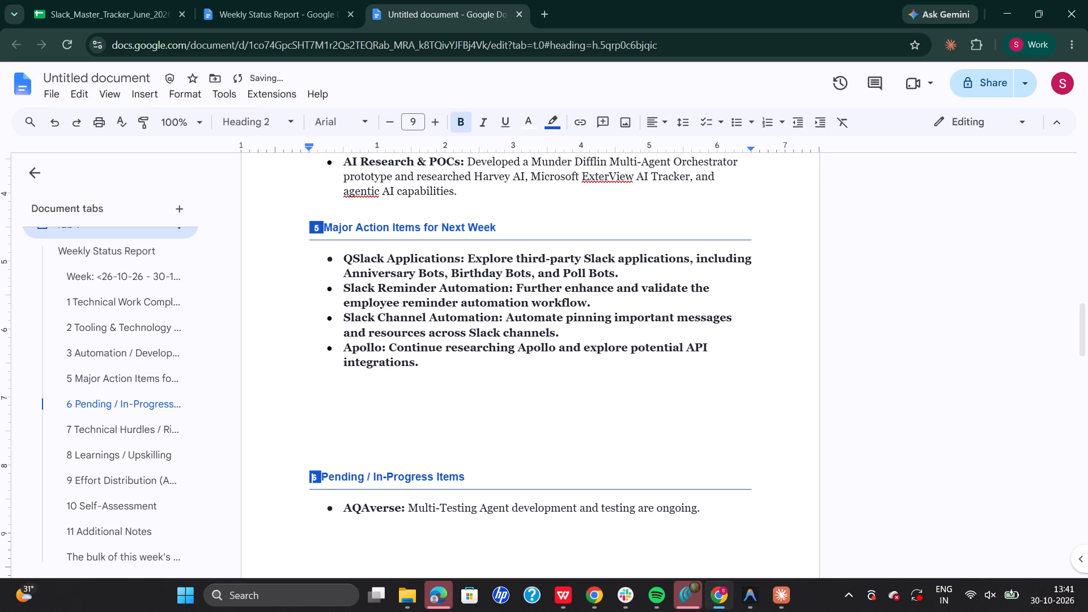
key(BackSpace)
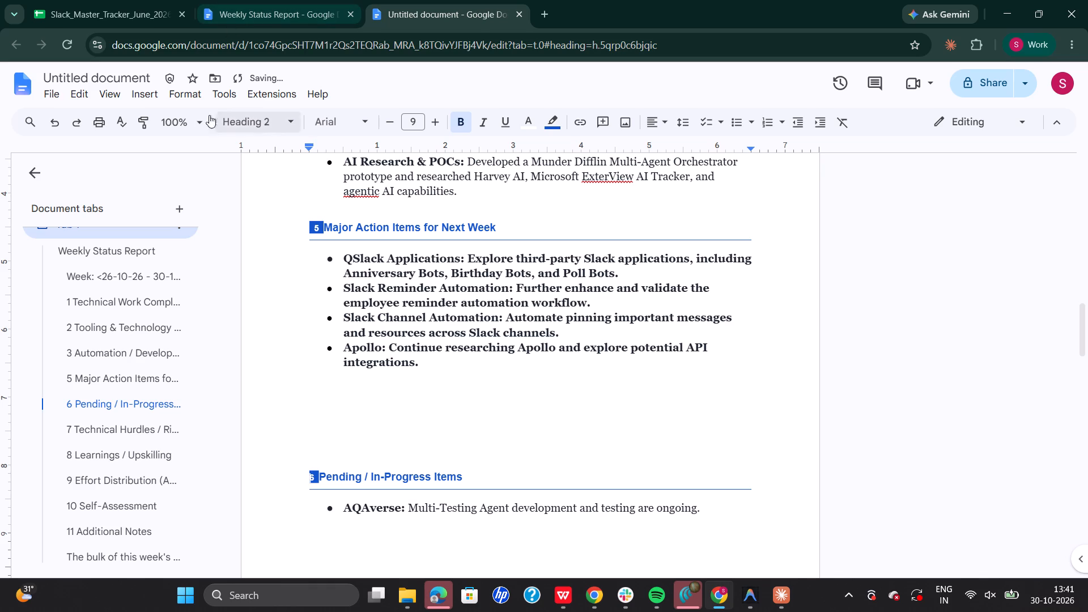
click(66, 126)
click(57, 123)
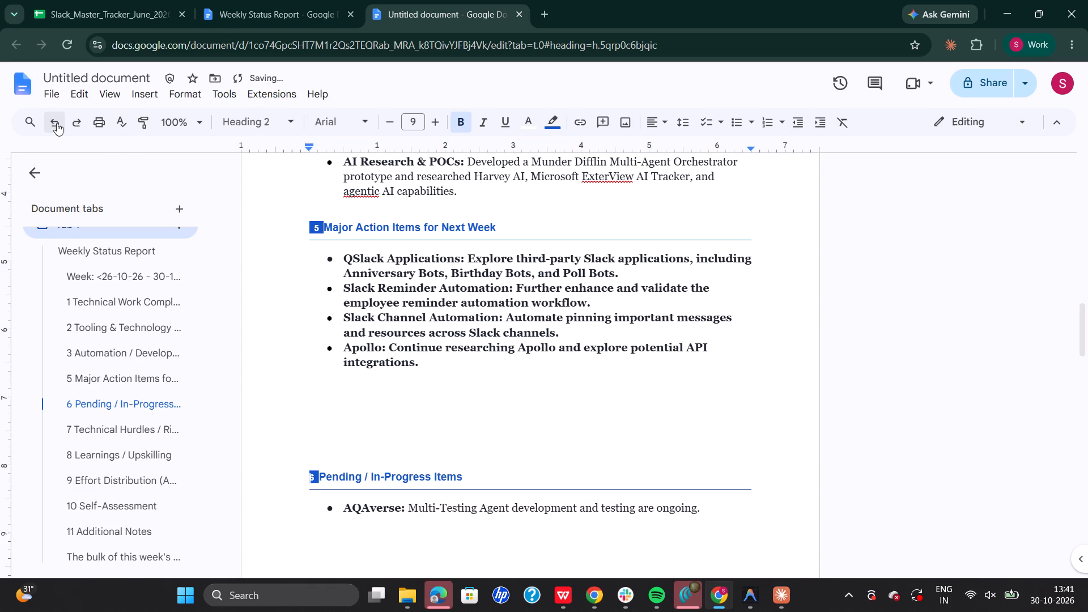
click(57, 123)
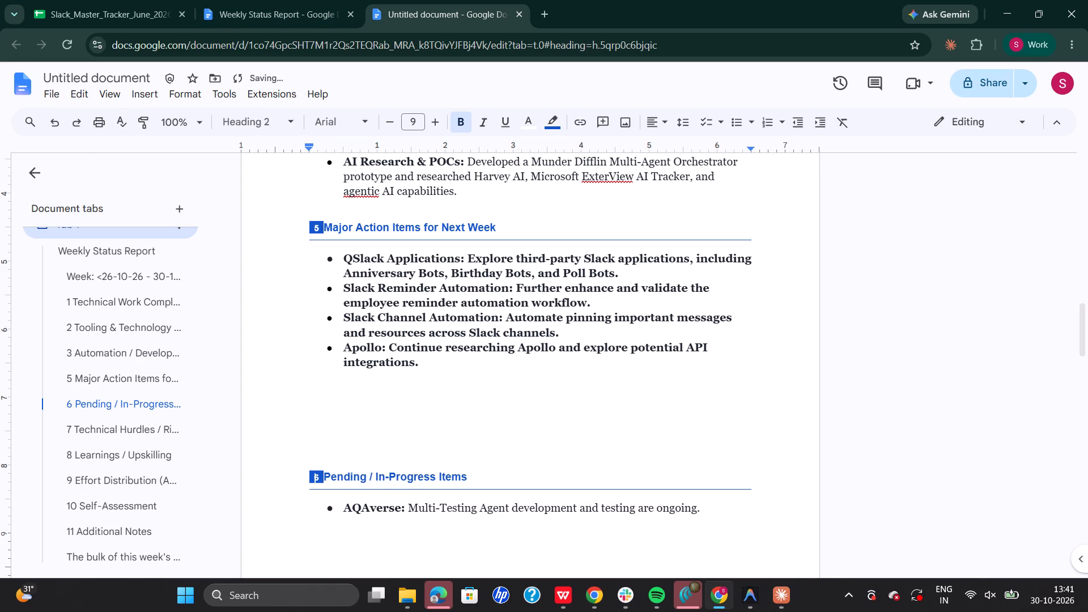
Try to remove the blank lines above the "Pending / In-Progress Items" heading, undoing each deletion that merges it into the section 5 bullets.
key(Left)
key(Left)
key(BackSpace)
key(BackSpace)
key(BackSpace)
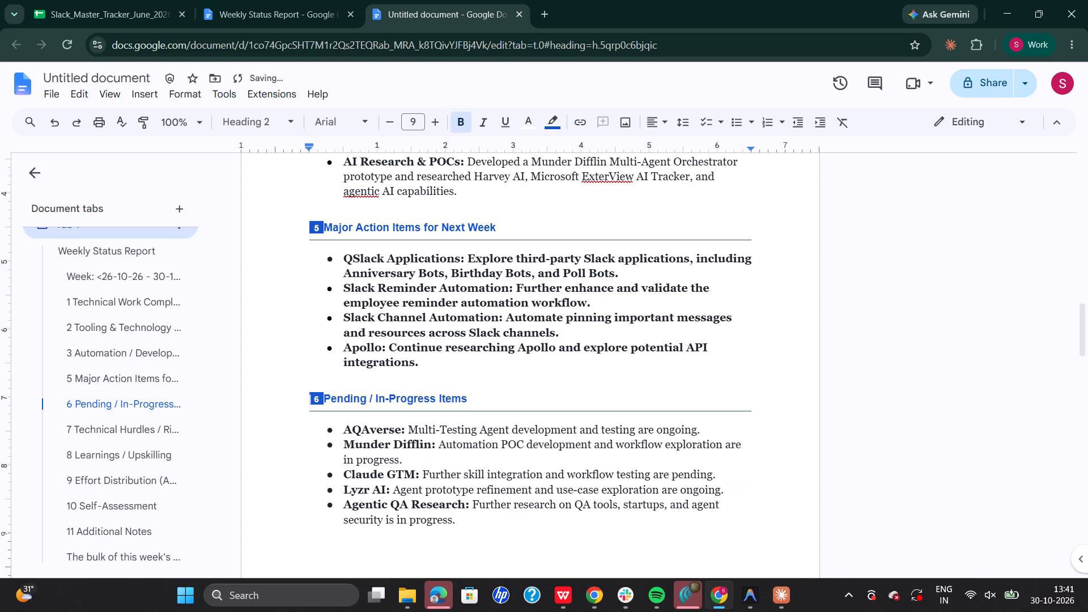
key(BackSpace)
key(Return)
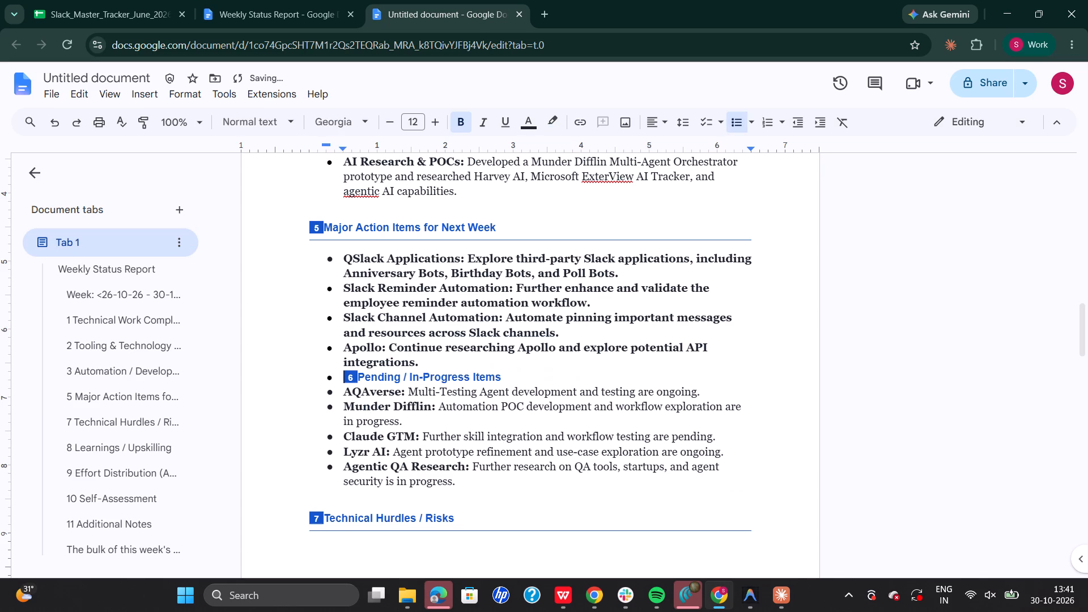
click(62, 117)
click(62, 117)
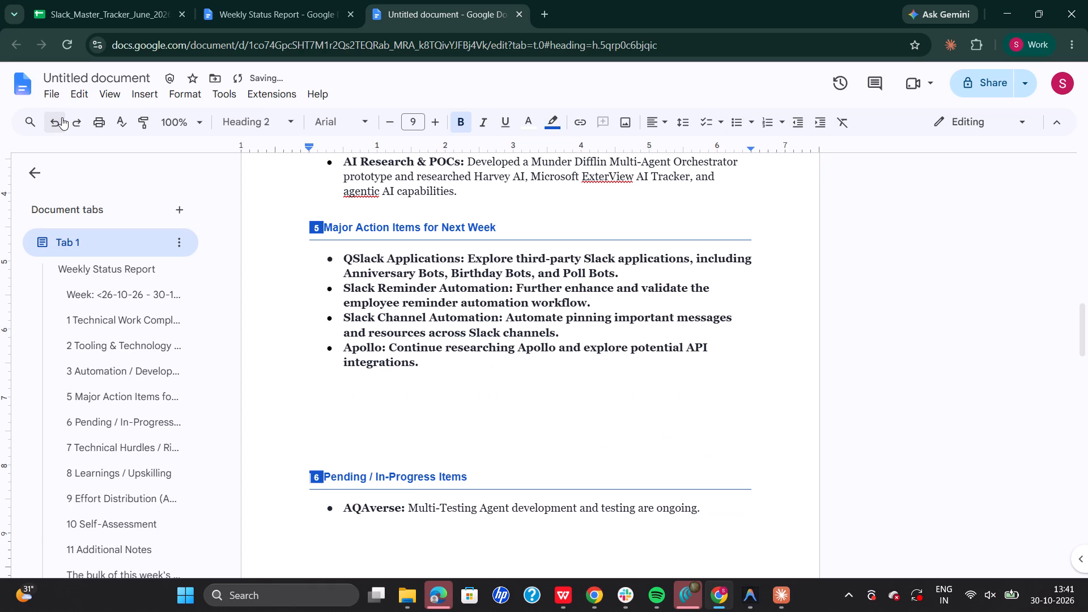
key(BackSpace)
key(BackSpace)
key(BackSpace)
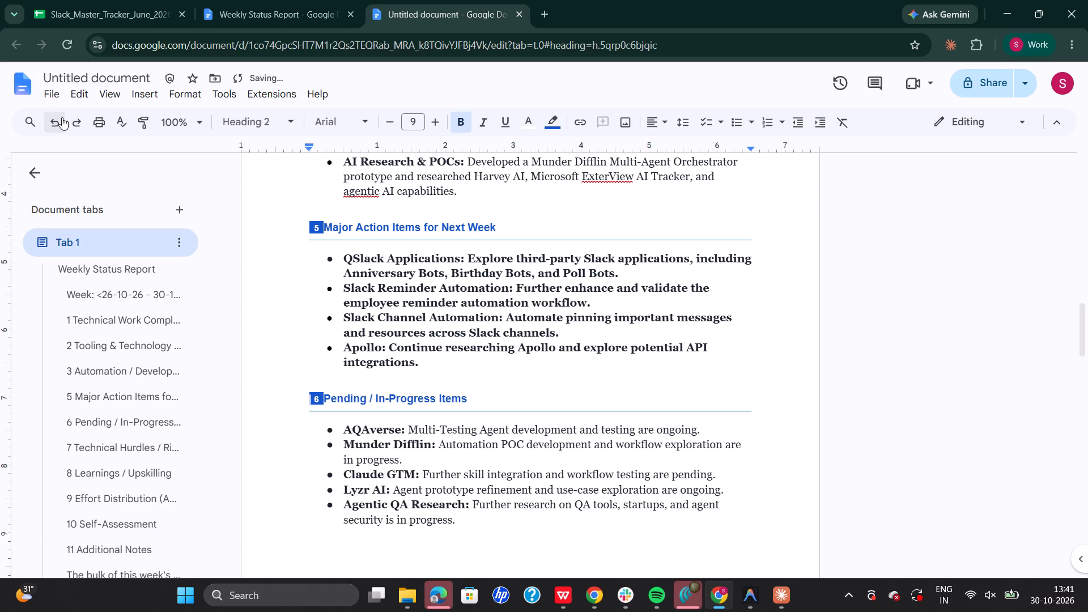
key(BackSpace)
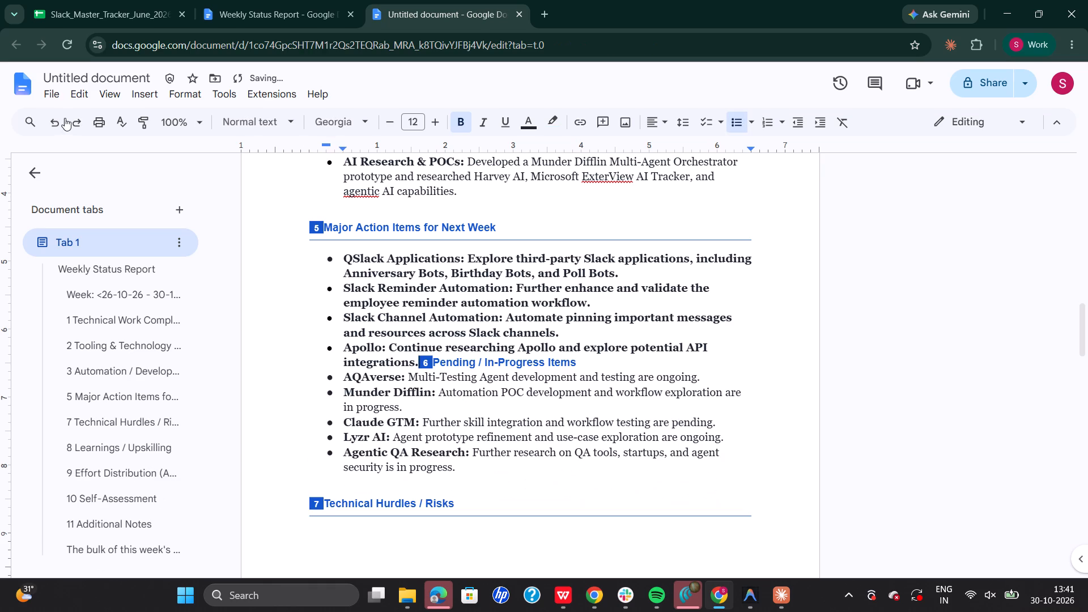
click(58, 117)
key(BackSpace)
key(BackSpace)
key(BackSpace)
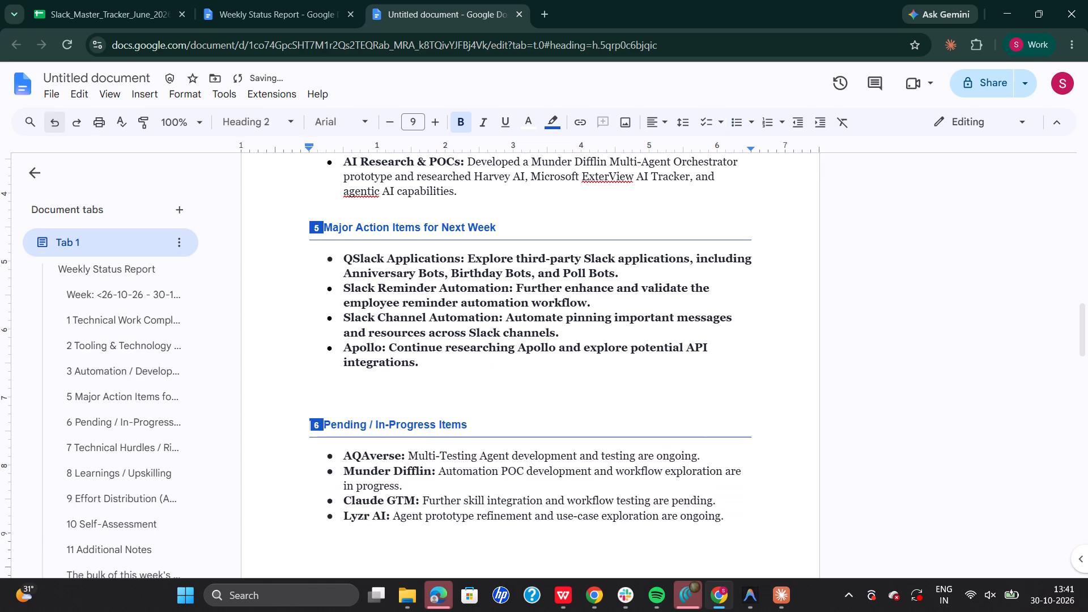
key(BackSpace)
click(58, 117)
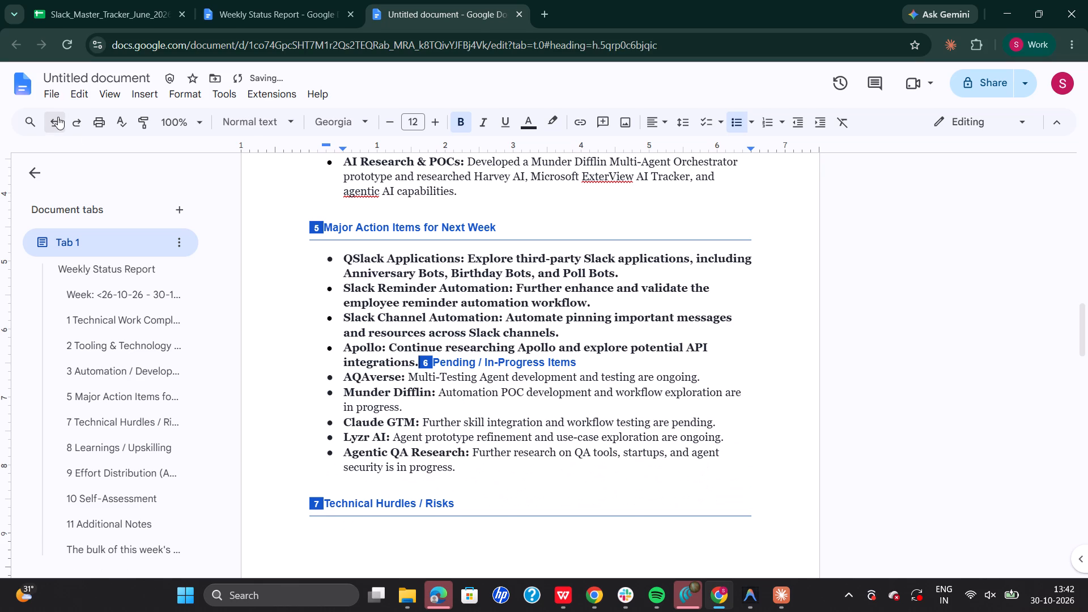
Delete the blank lines between the section 5 bullets and the "Pending / In-Progress Items" heading, keeping the heading on its own line.
key(BackSpace)
key(BackSpace)
key(BackSpace)
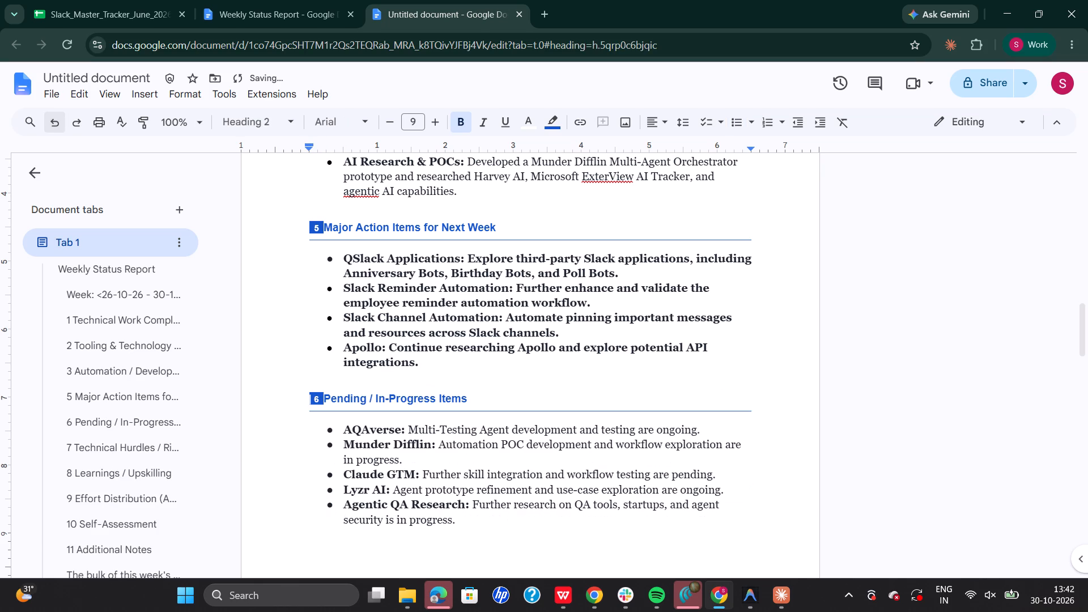
Remove bold from the descriptions in the Apollo, Slack Channel Automation, Slack Reminder Automation and Slack Applications bullets, keeping their labels bold.
drag(443, 364, 390, 345)
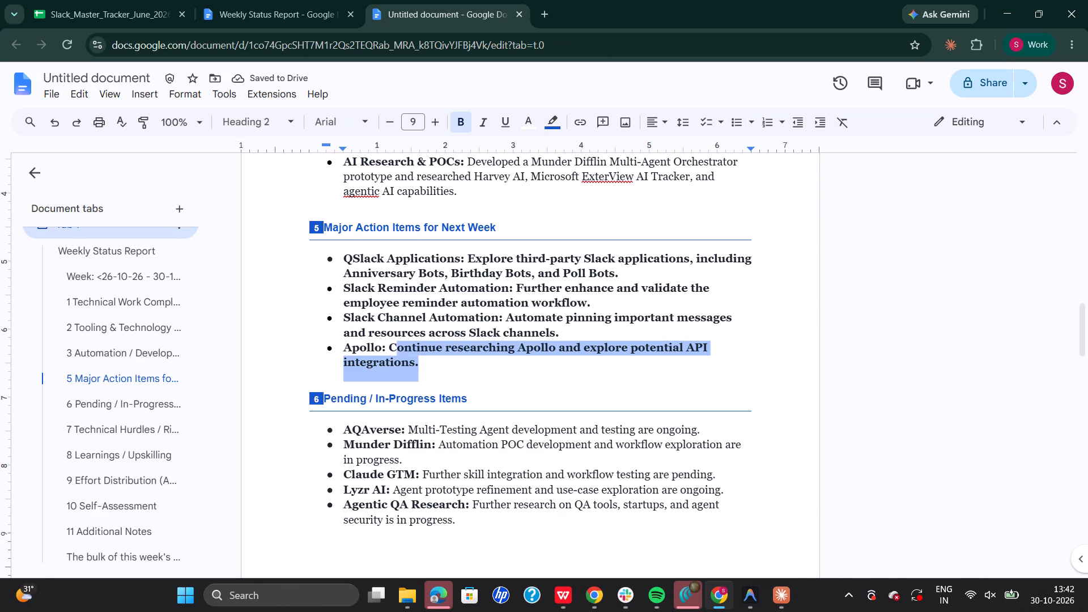
drag(390, 345, 390, 343)
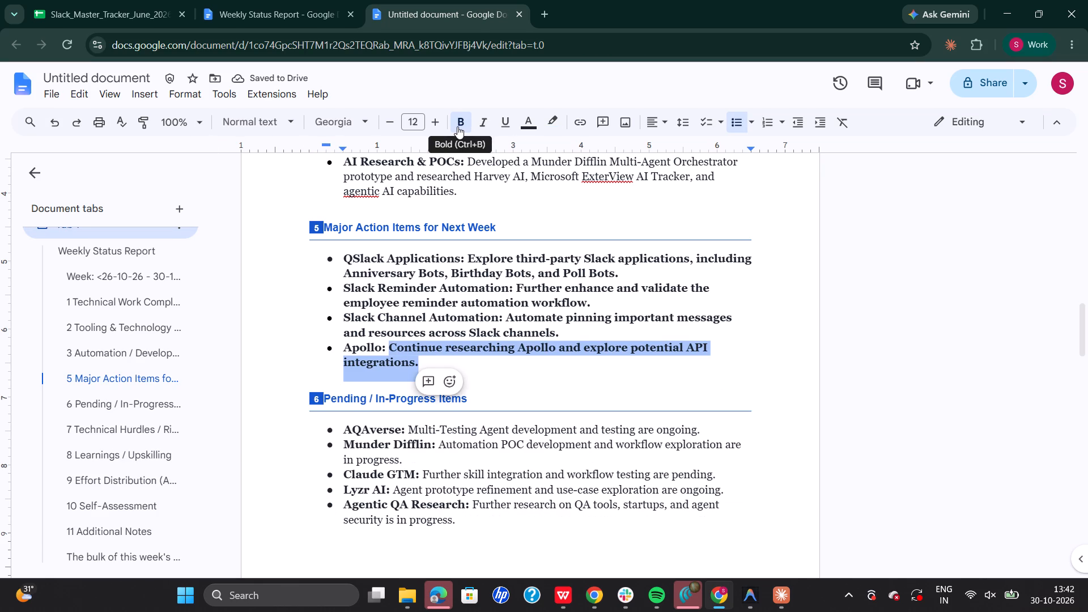
double_click(457, 126)
click(457, 126)
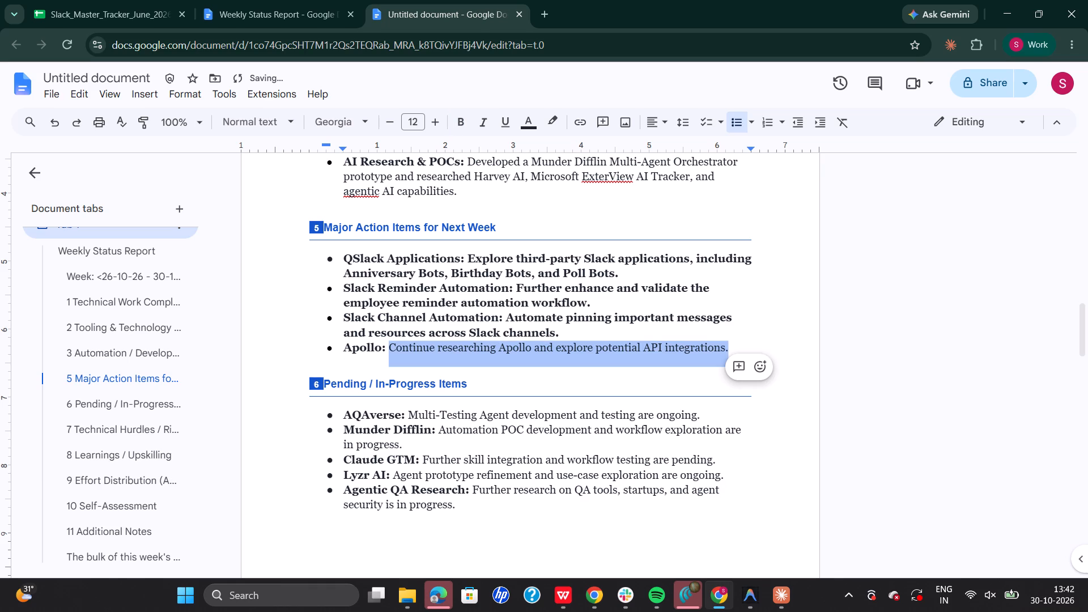
drag(565, 329, 512, 314)
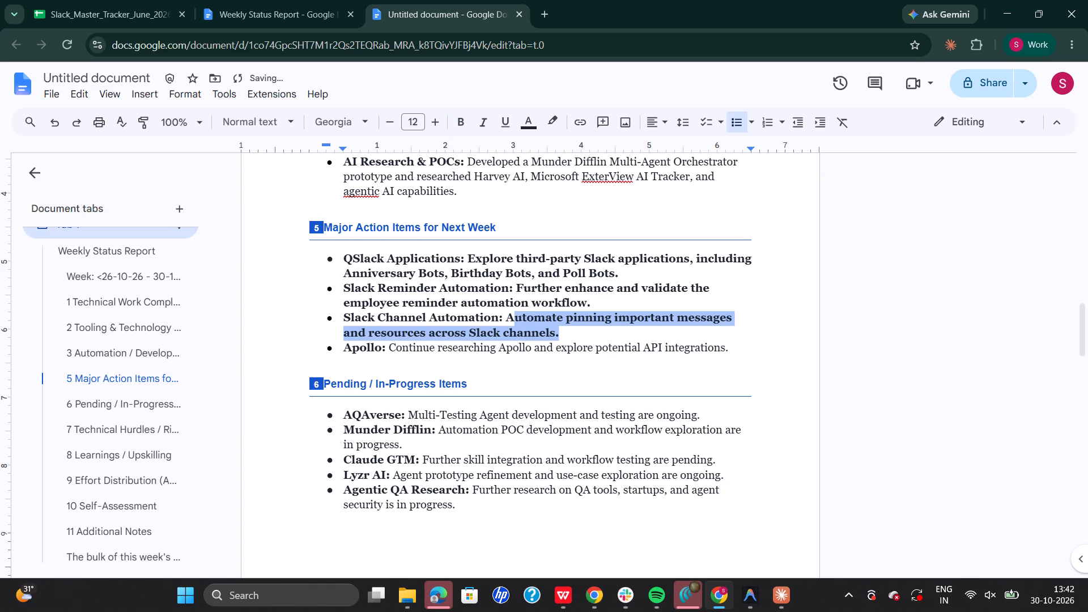
drag(512, 314, 509, 315)
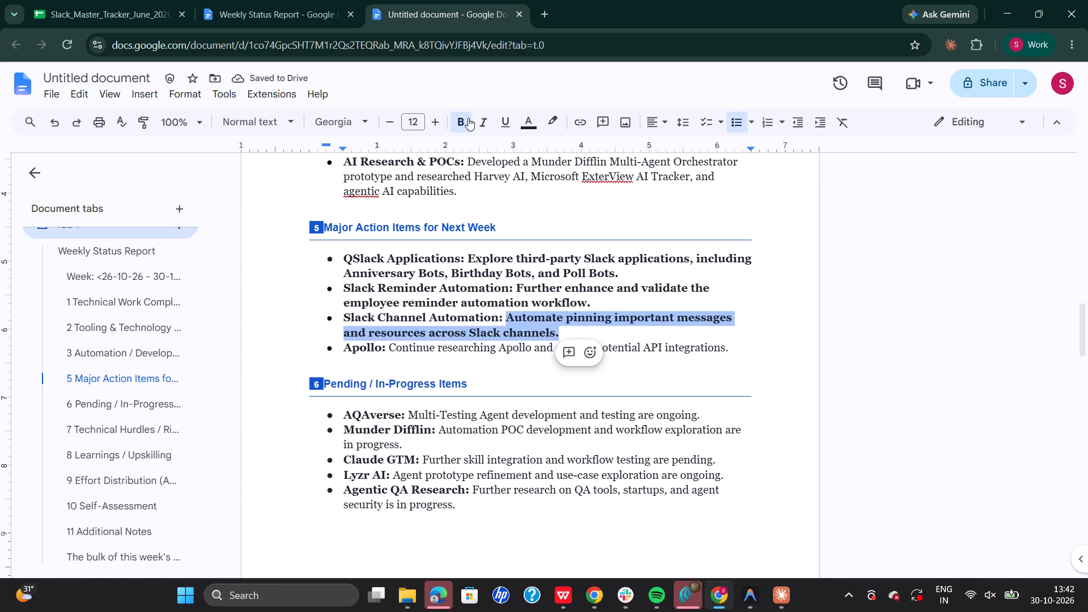
click(468, 118)
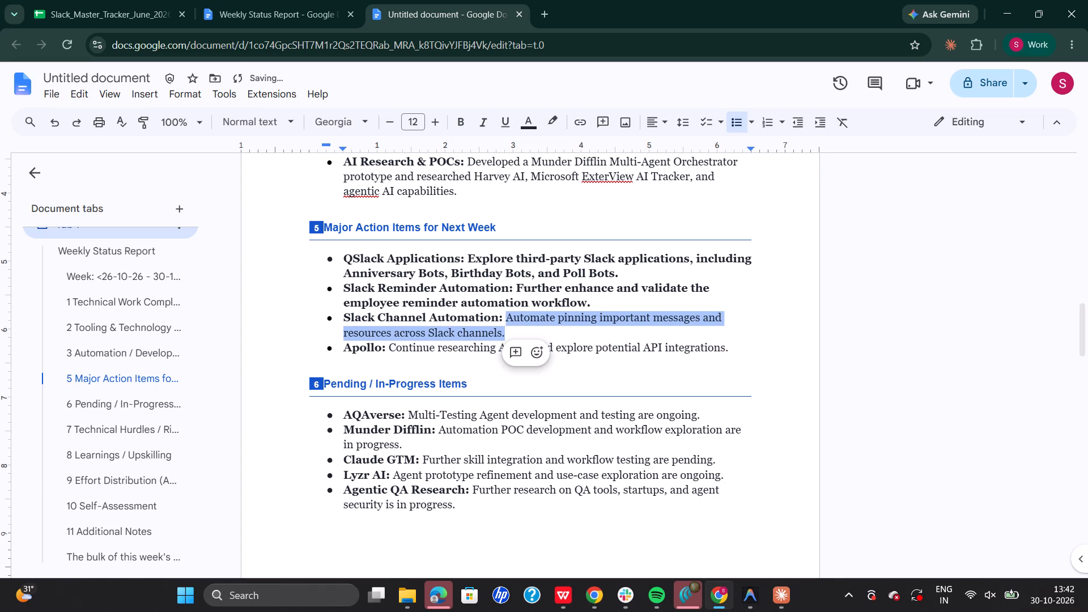
drag(592, 299, 447, 290)
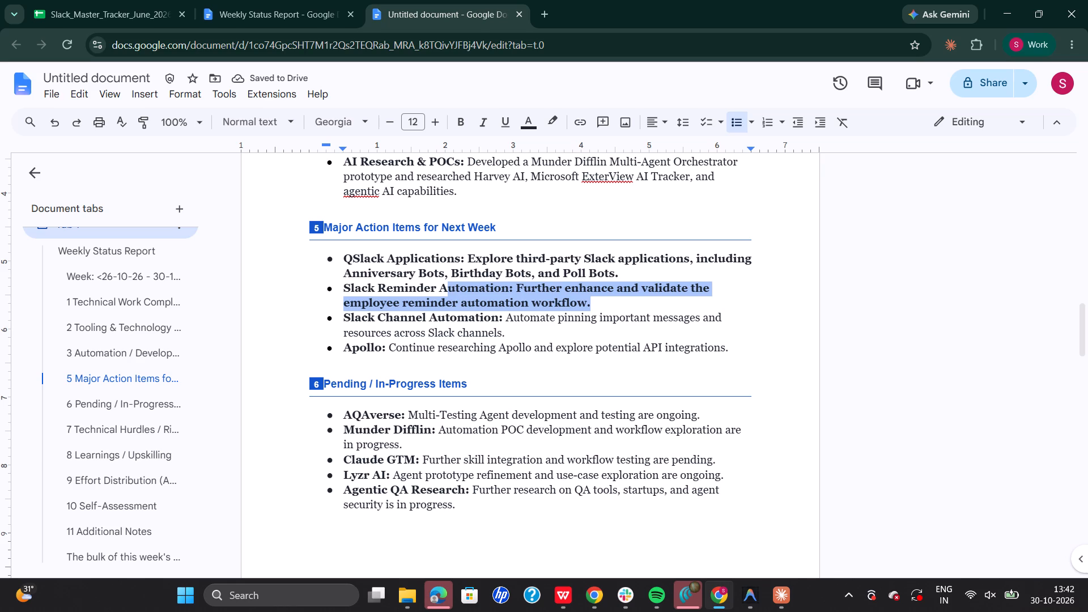
drag(447, 290, 518, 292)
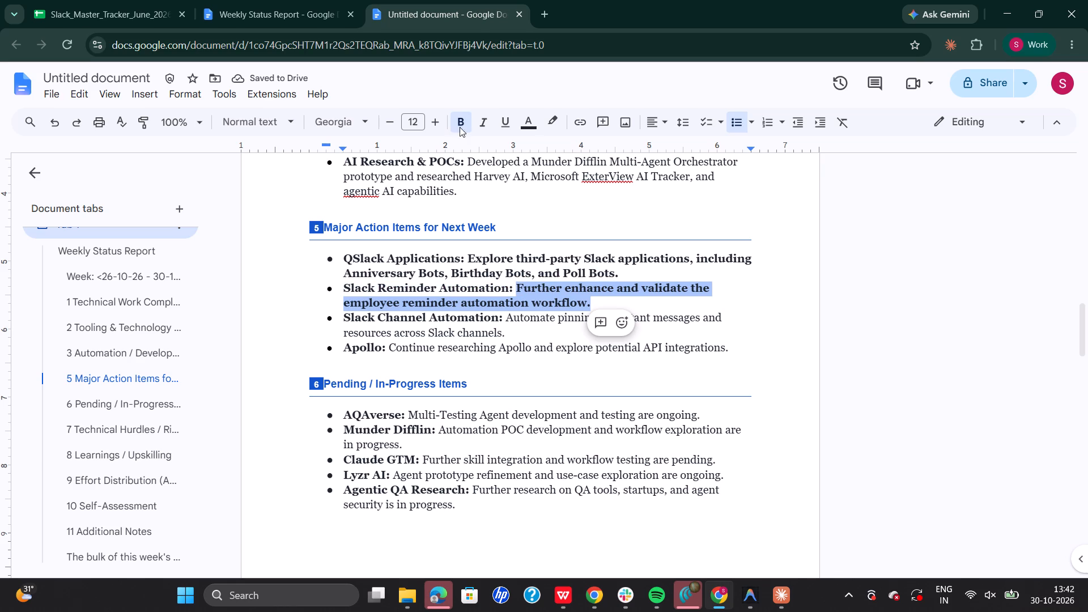
click(464, 122)
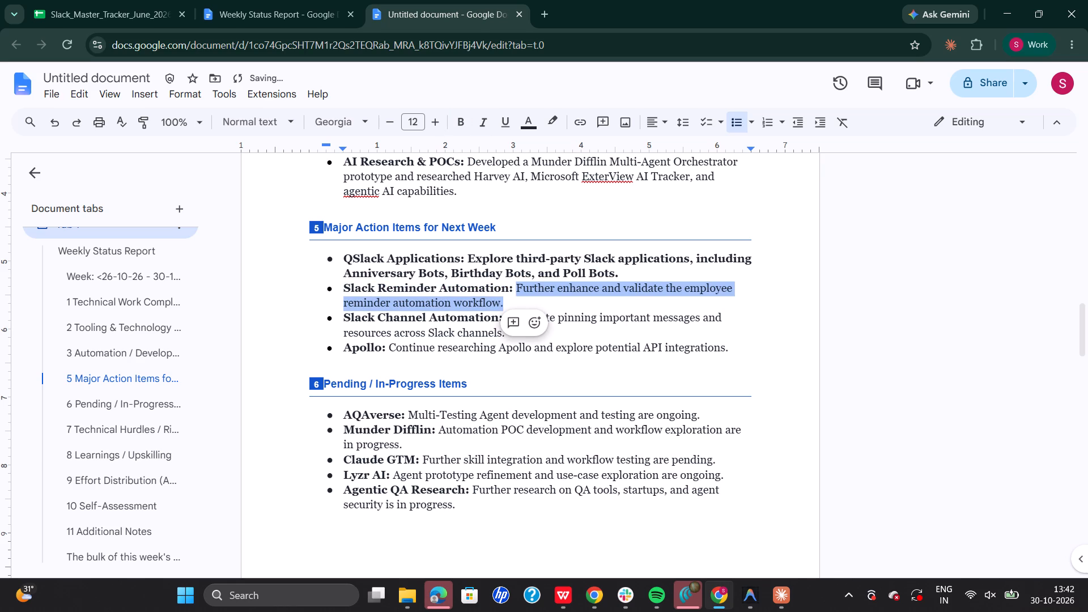
drag(621, 270, 467, 255)
click(458, 127)
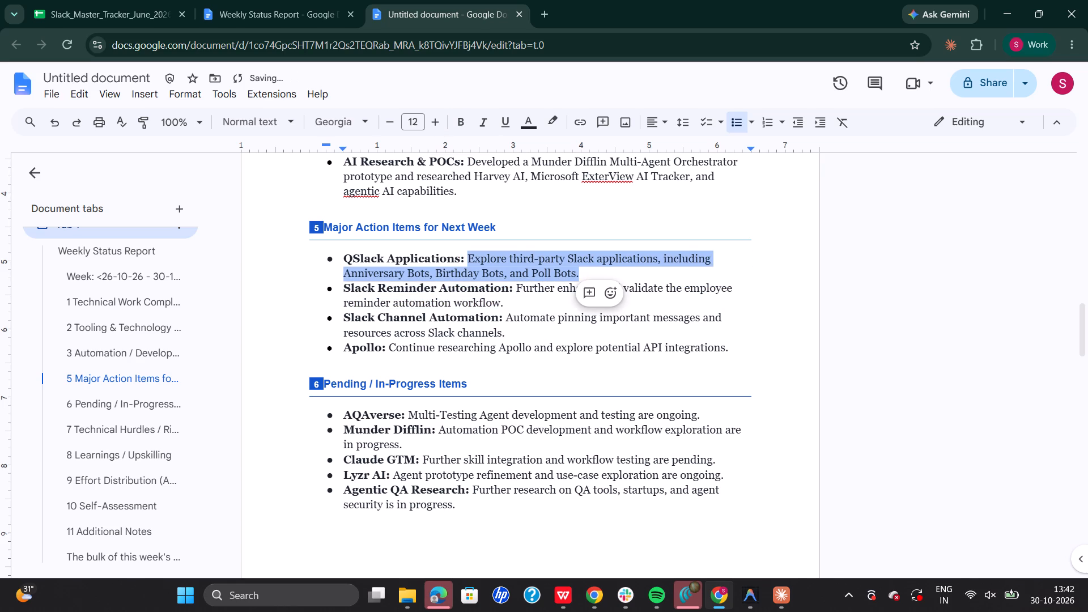
click(529, 372)
scroll(529, 372, down, 3)
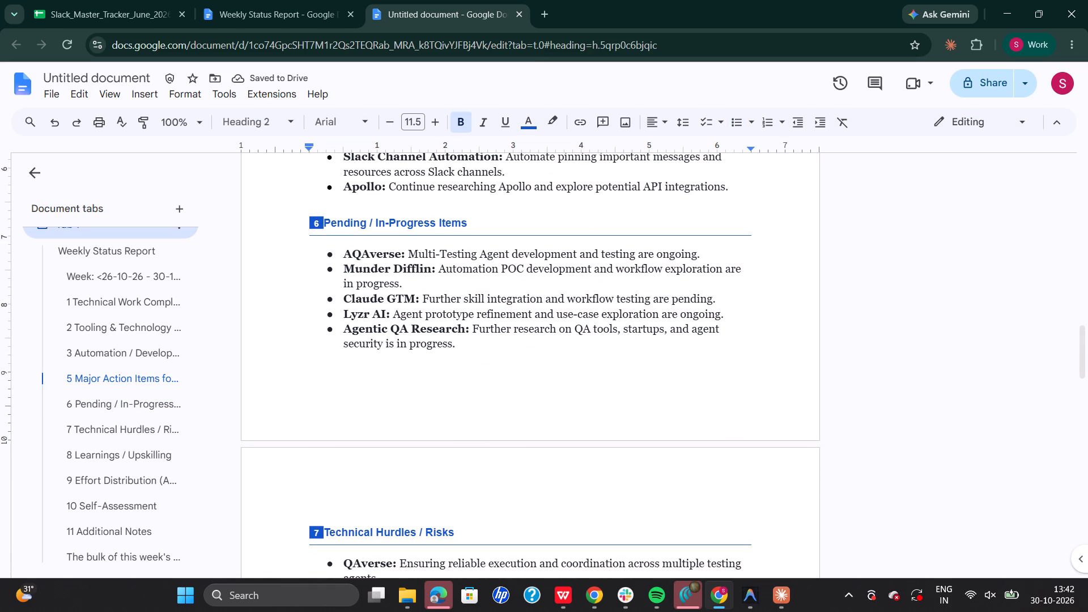
drag(482, 223, 313, 222)
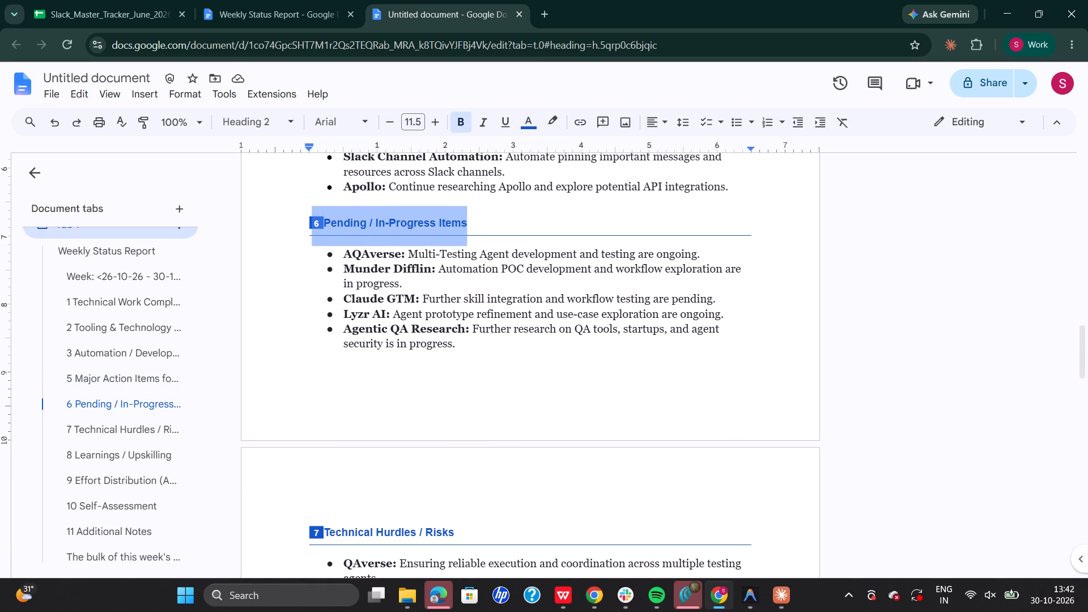
drag(313, 222, 314, 222)
key(ctrl+c)
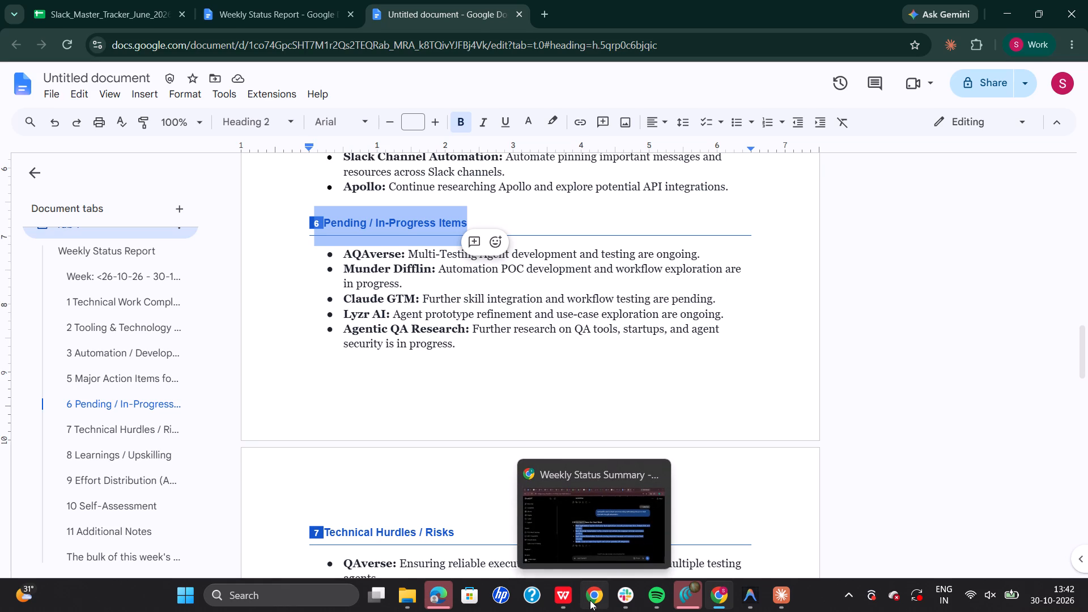
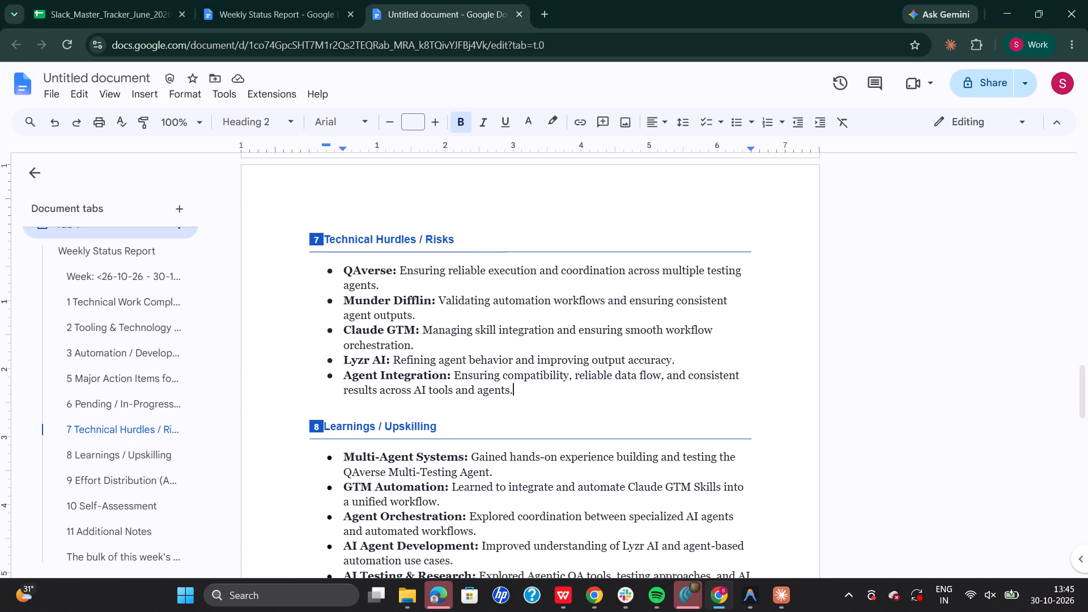
drag(525, 392, 357, 272)
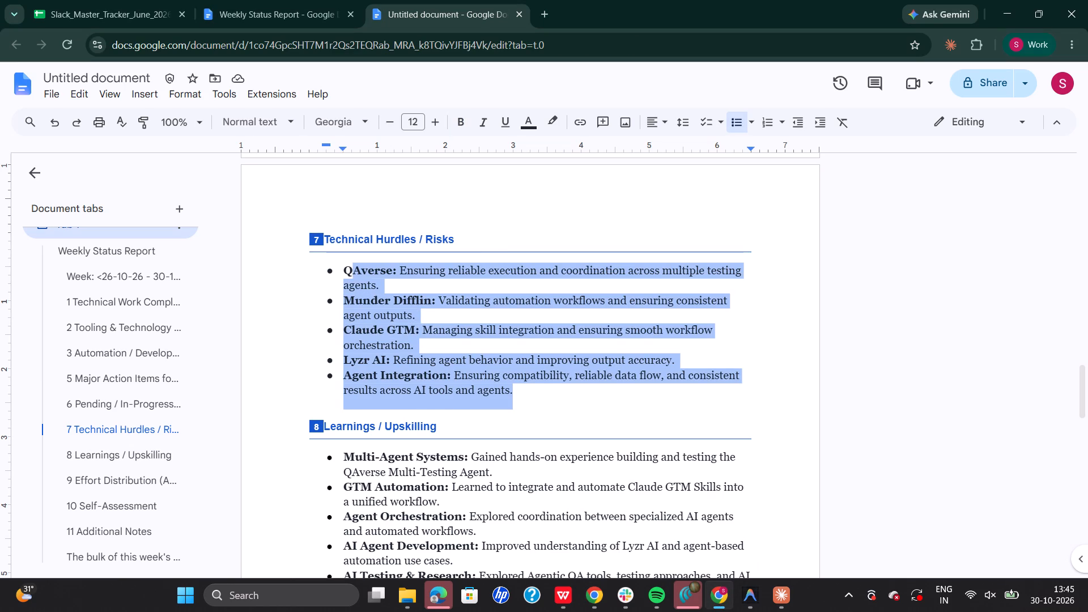
key(BackSpace)
key(ctrl+v)
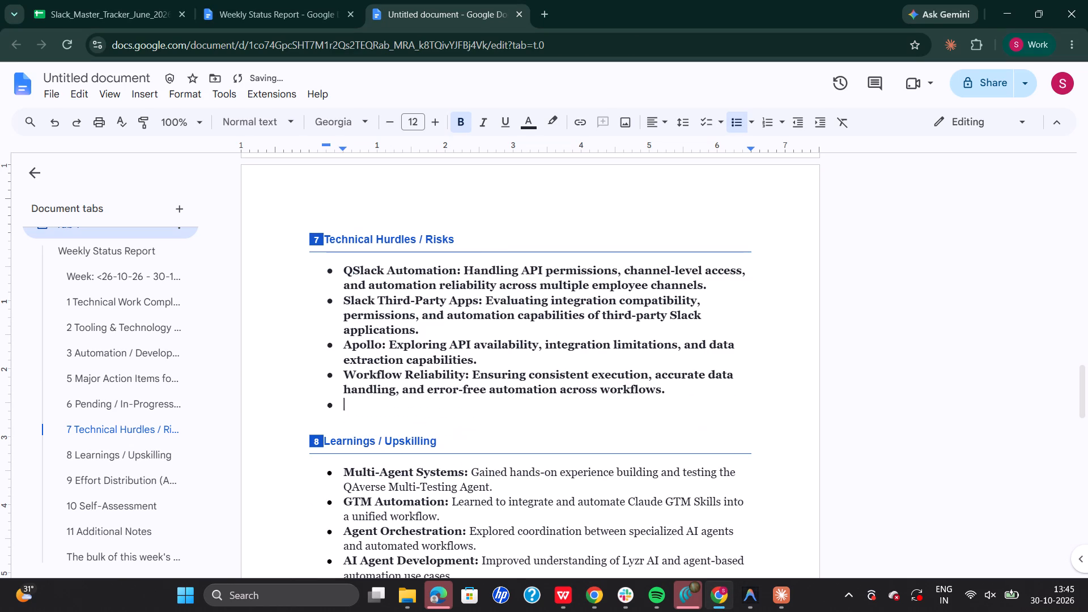
click(351, 273)
key(BackSpace)
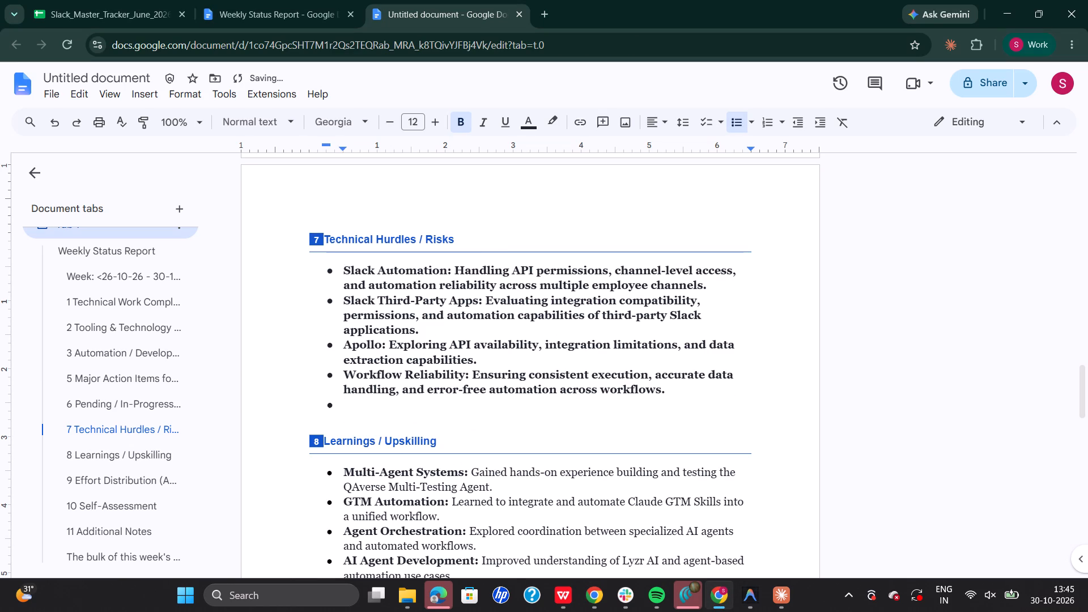
Remove bold from the descriptions in section 7's Slack Automation, Slack Third-Party Apps, Apollo and Workflow Reliability bullets, keeping their labels bold.
drag(707, 286, 498, 275)
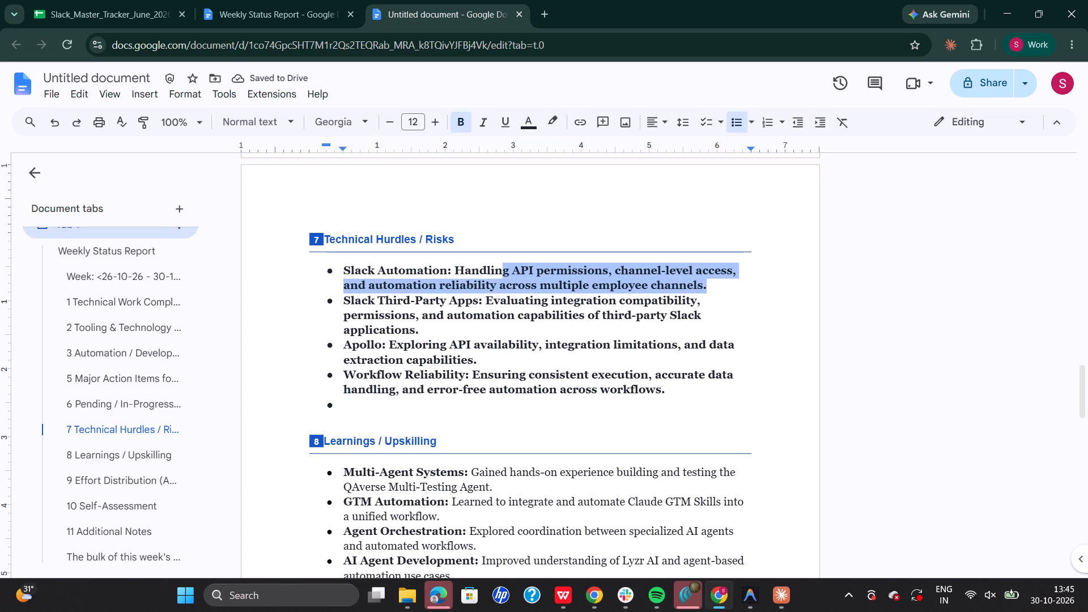
drag(498, 275, 458, 270)
click(462, 119)
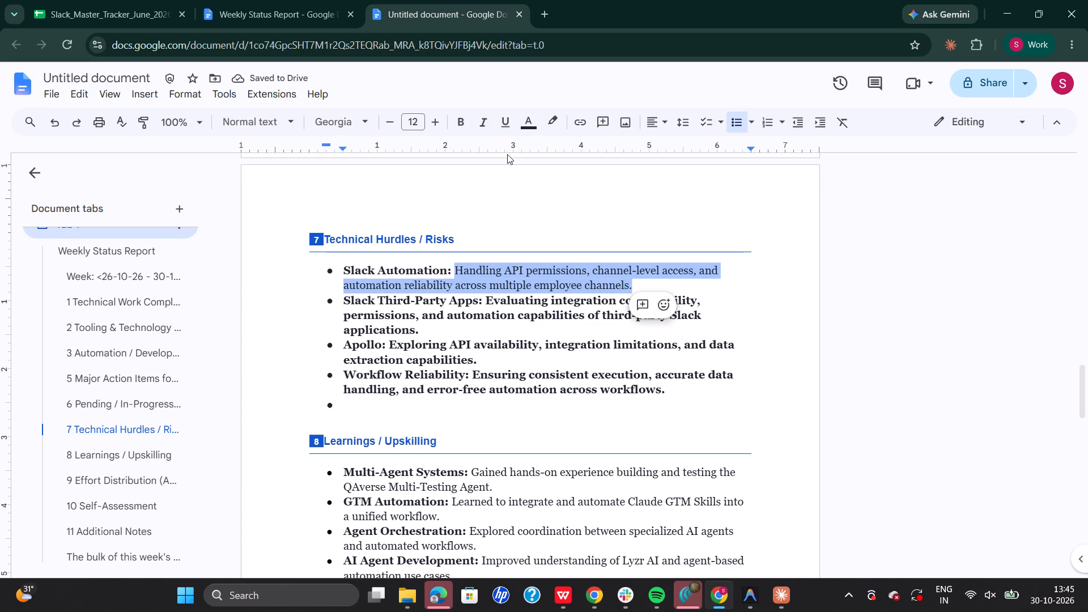
click(562, 314)
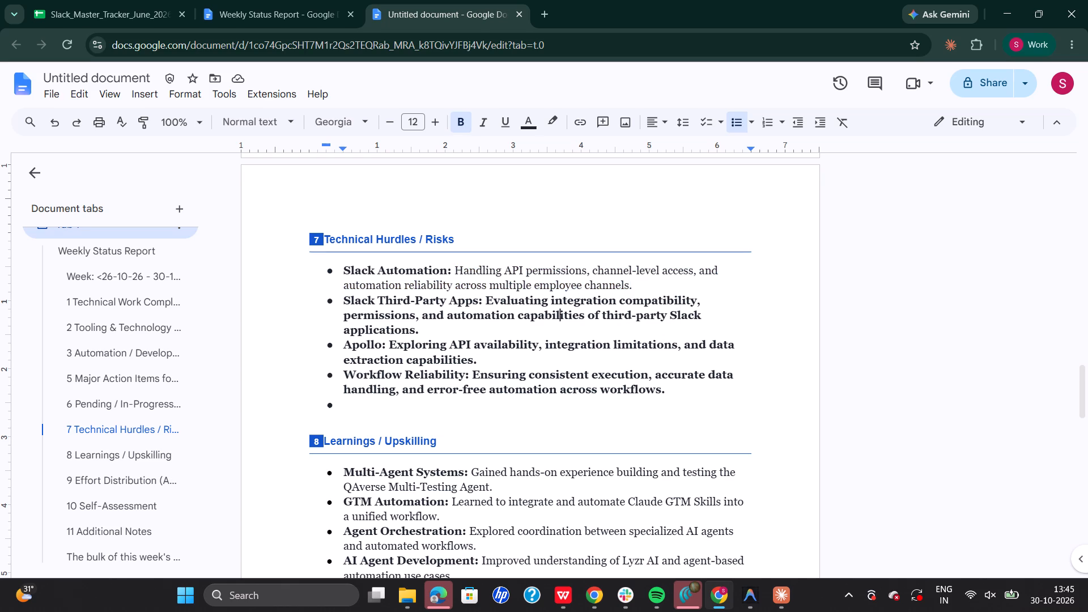
drag(420, 324, 489, 300)
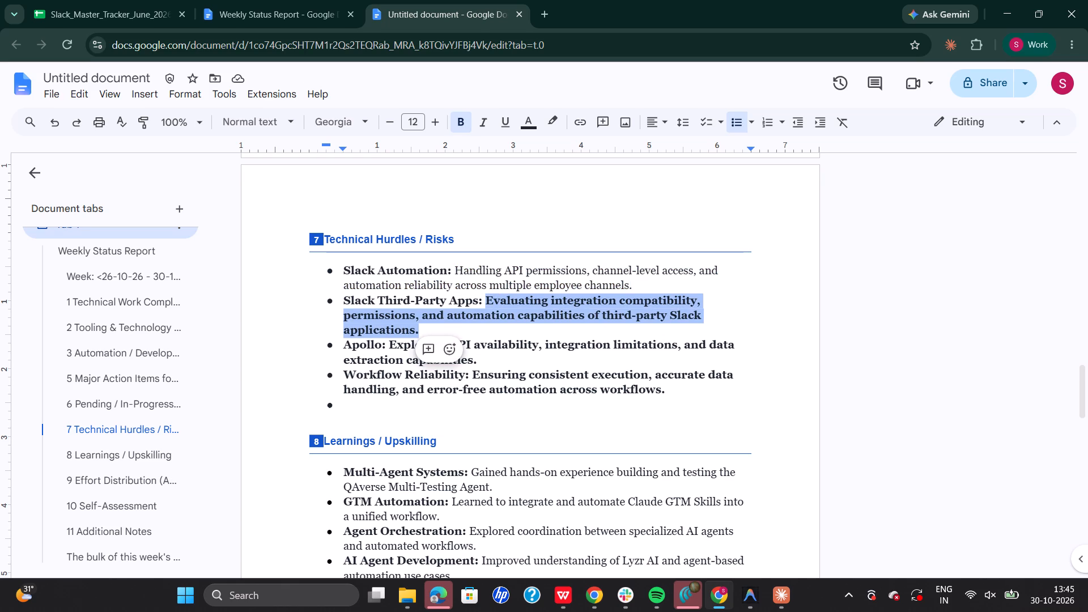
click(460, 127)
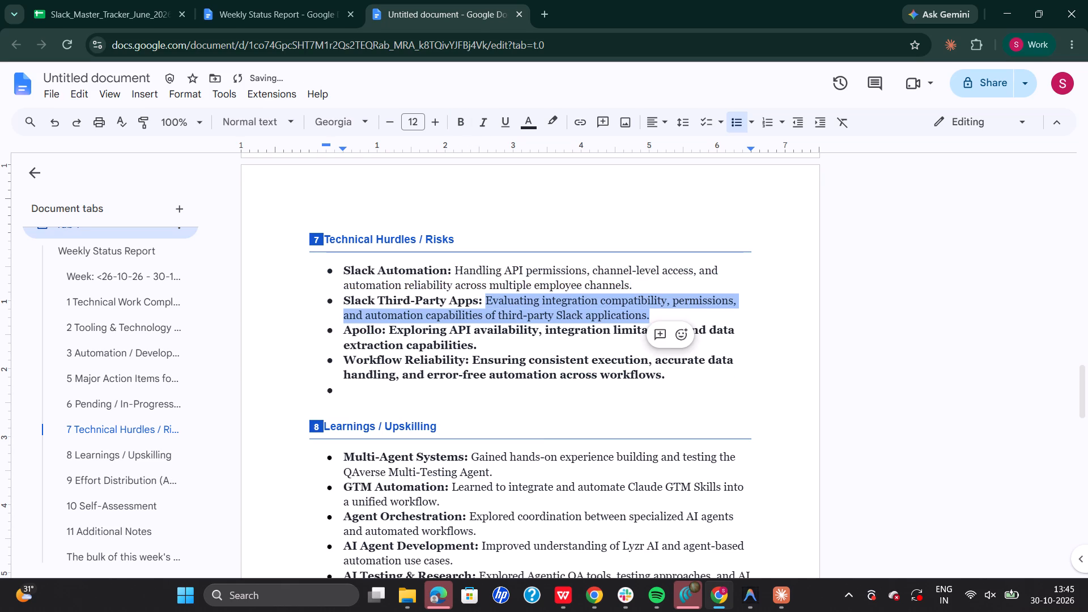
click(509, 336)
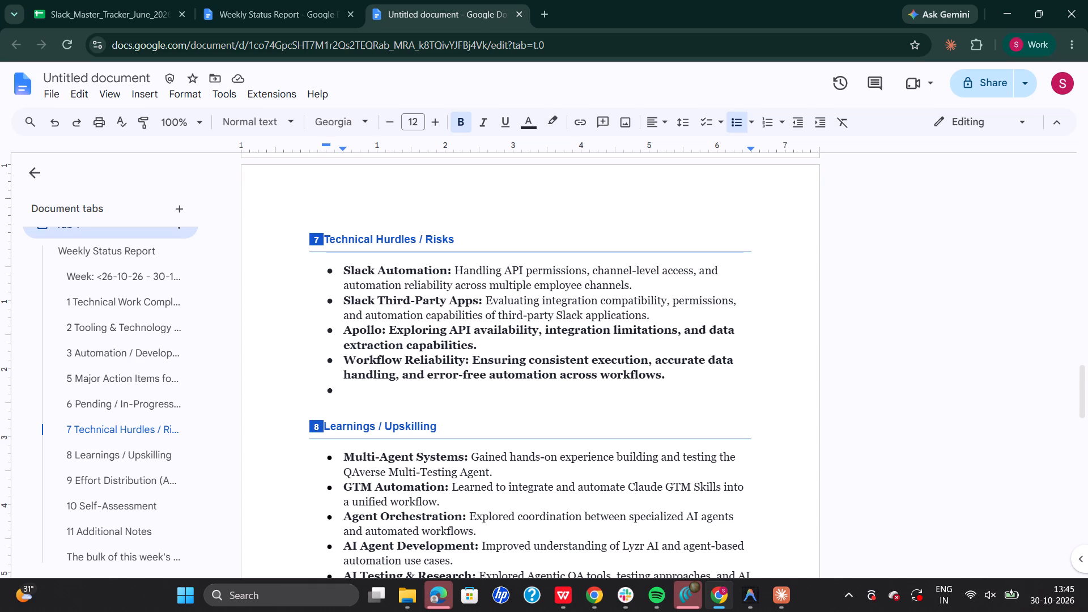
drag(486, 347, 384, 329)
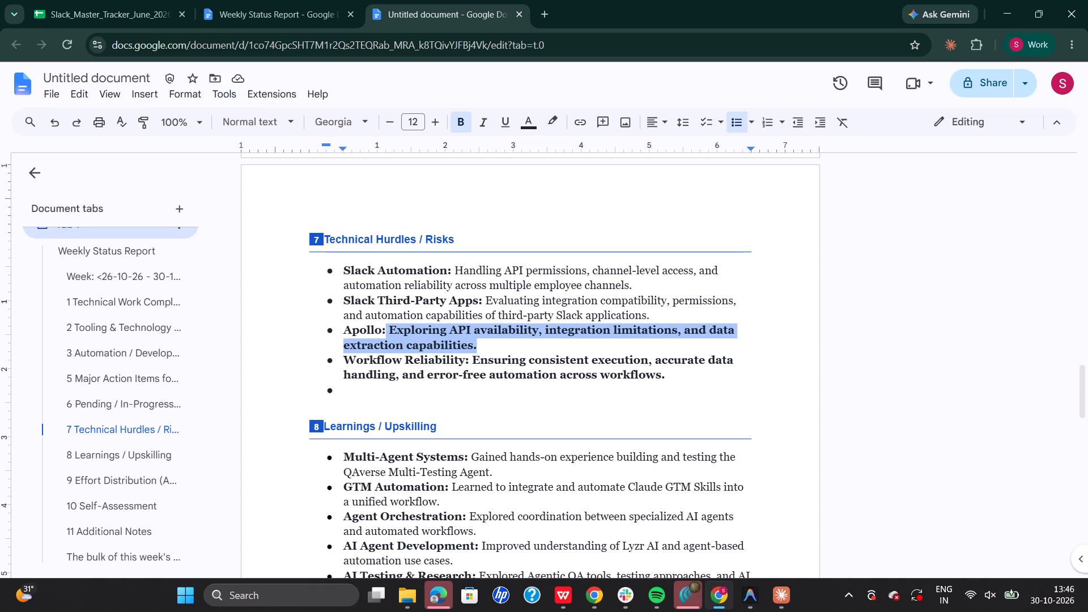
drag(384, 329, 389, 329)
click(462, 129)
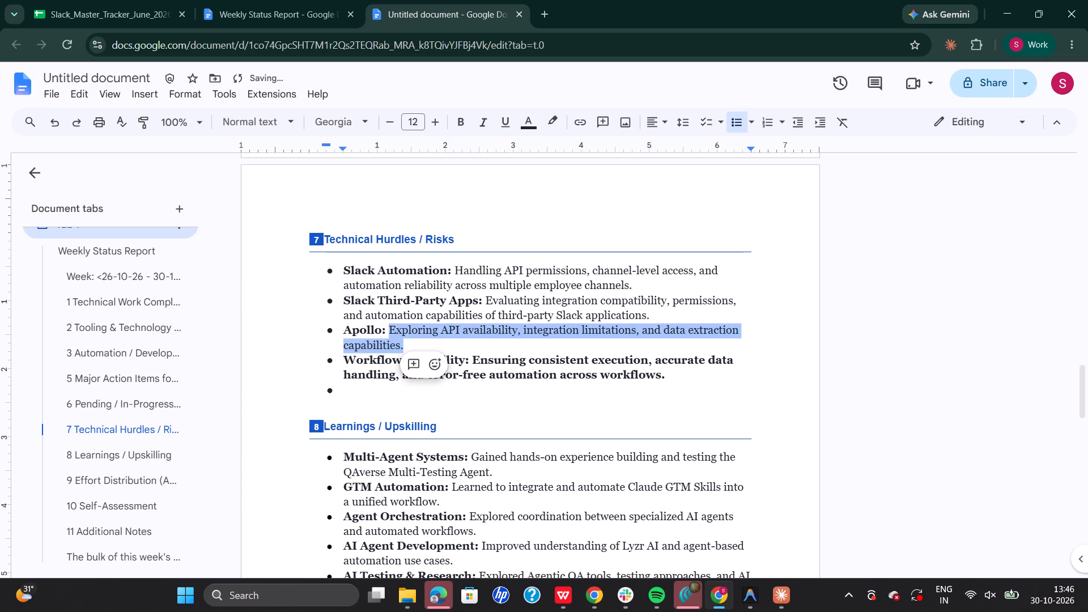
click(613, 318)
drag(665, 376, 523, 377)
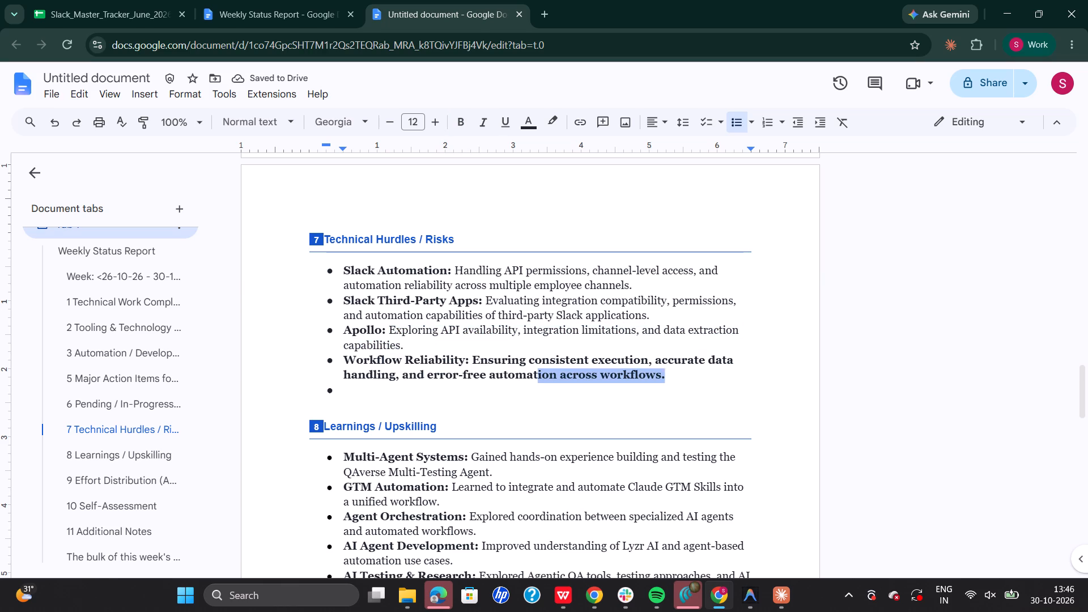
drag(523, 377, 475, 360)
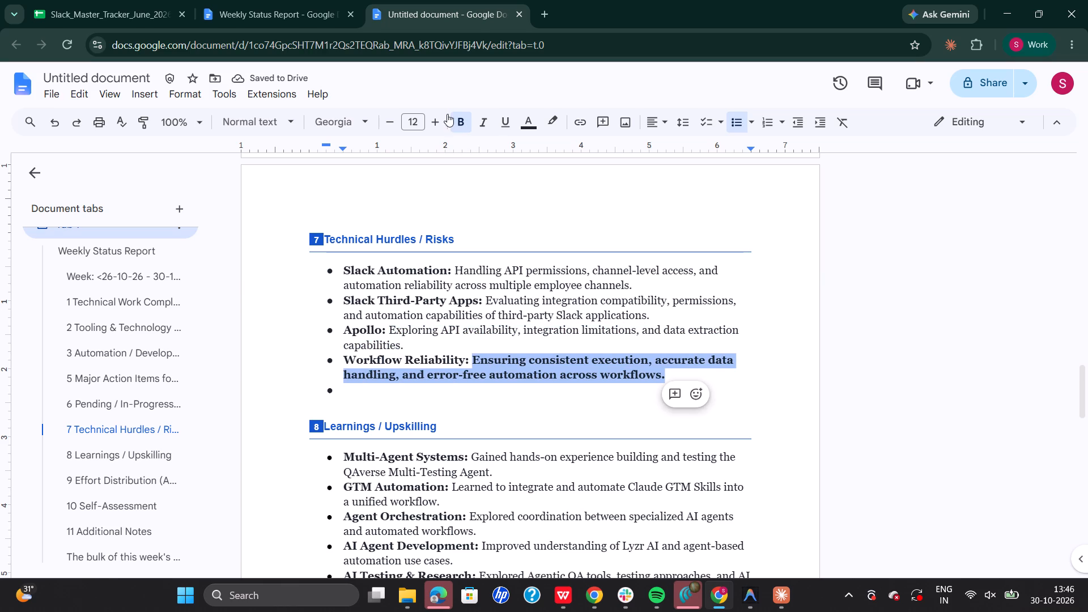
click(455, 116)
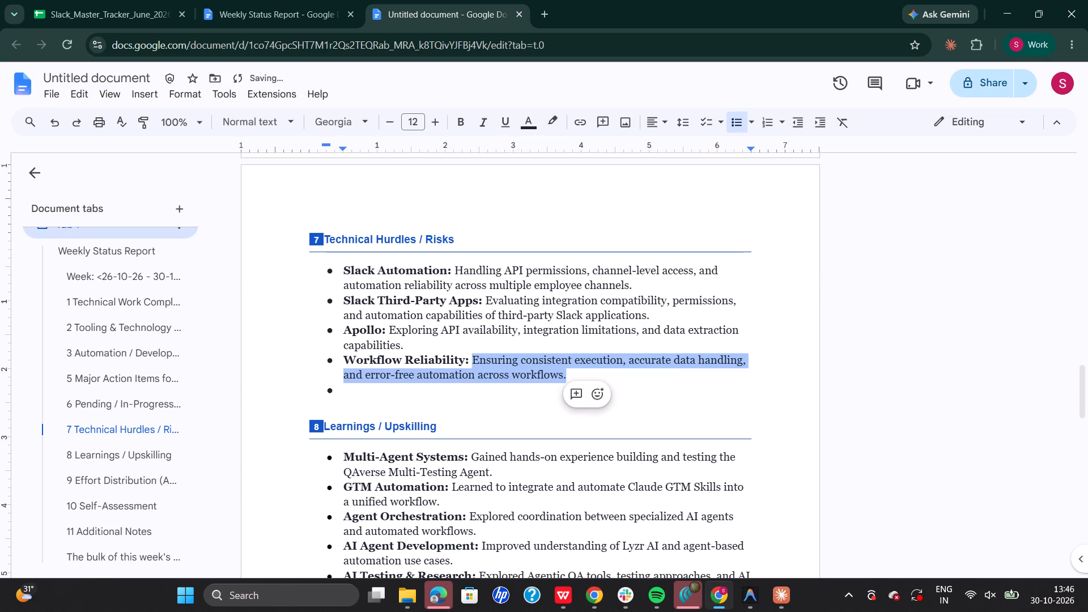
click(513, 372)
scroll(513, 372, down, 2)
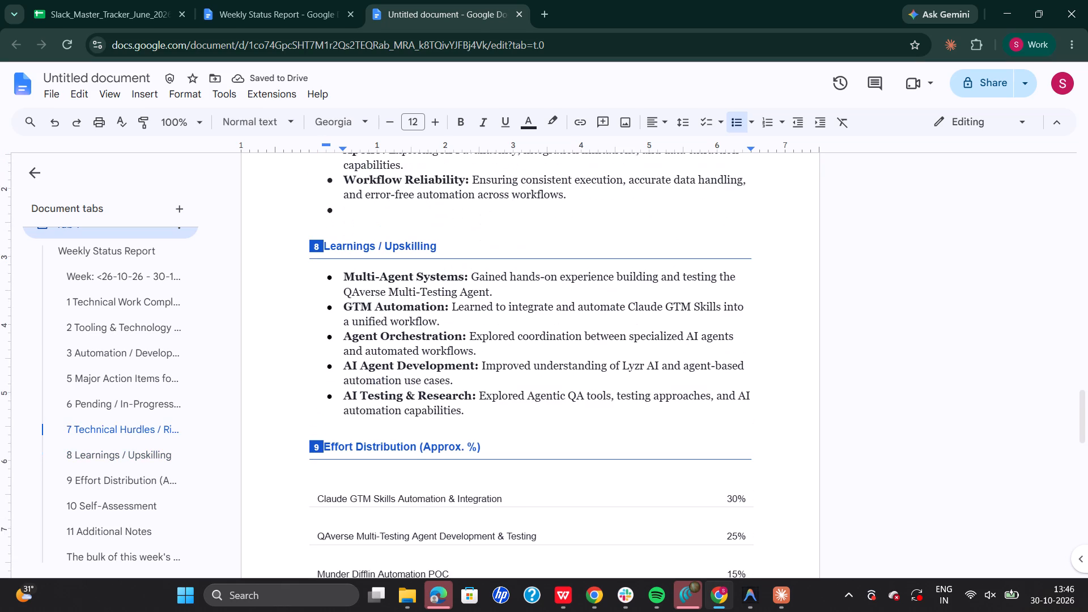
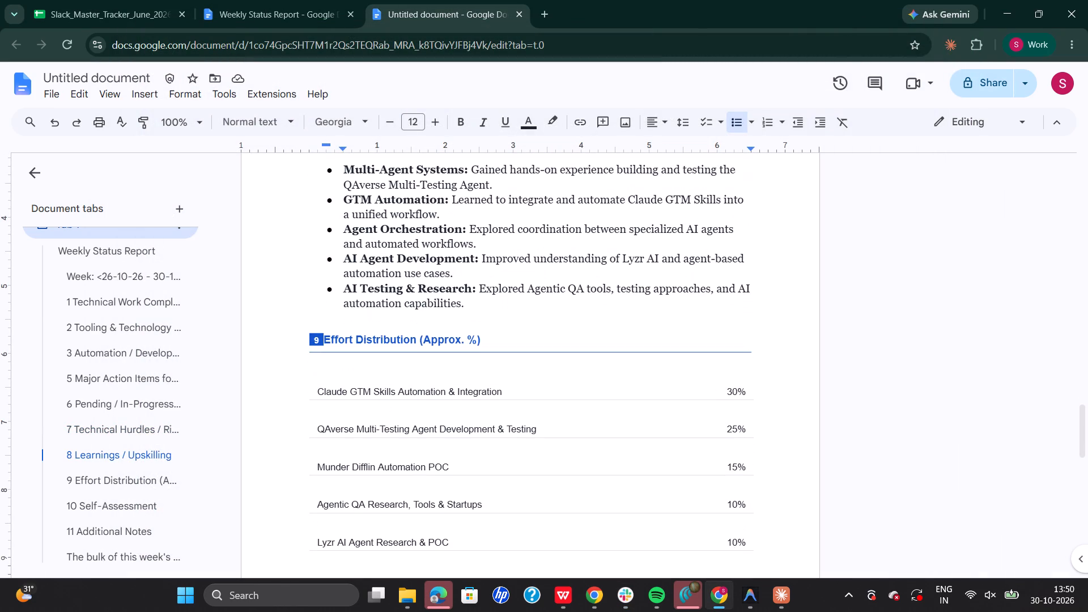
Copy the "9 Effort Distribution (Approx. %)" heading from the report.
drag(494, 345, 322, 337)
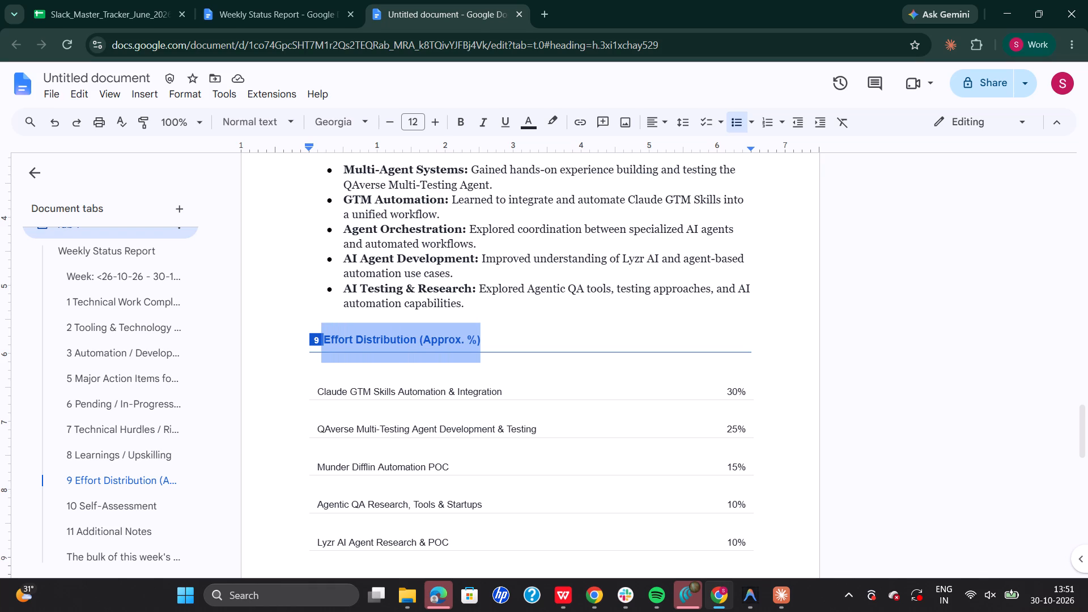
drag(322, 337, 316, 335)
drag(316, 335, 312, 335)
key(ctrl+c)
Extend the end of section 8's AI Agent Development bullet with "and integrated Playwright", keeping the closing period.
scroll(626, 356, up, 1)
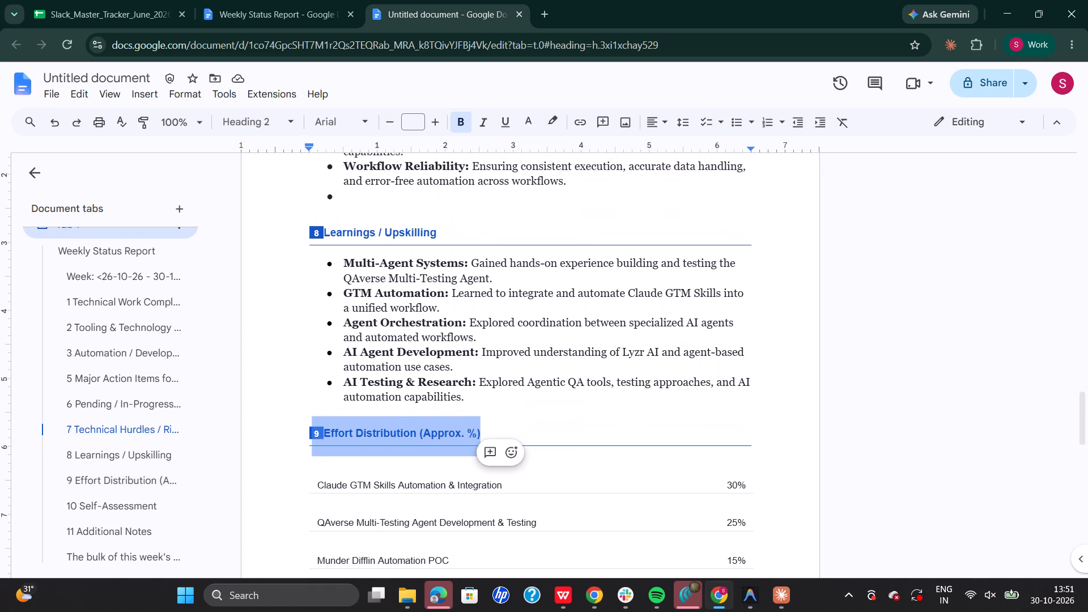
scroll(626, 356, up, 1)
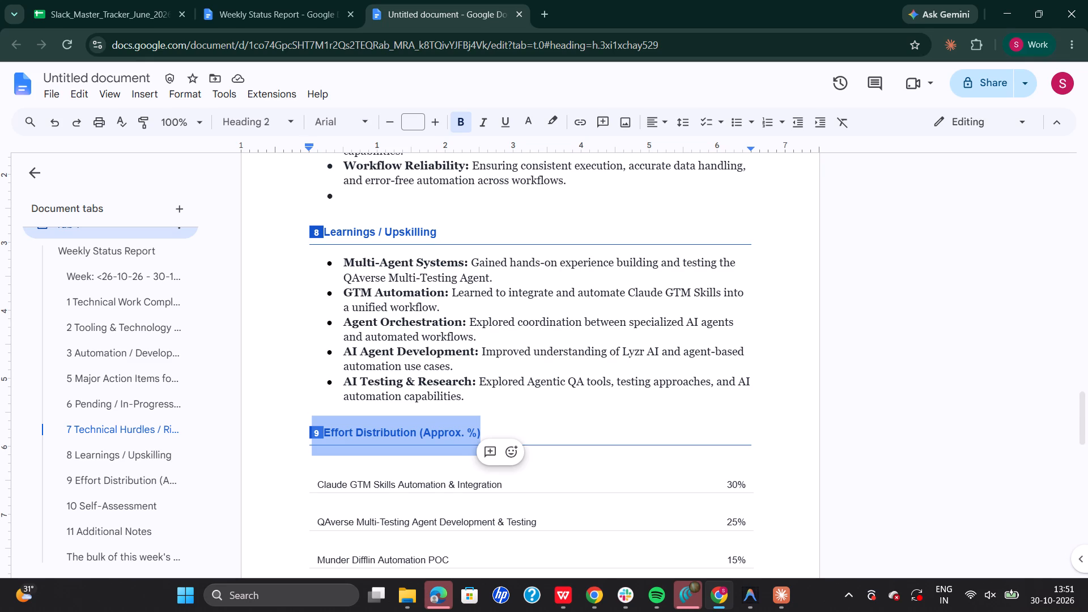
click(449, 368)
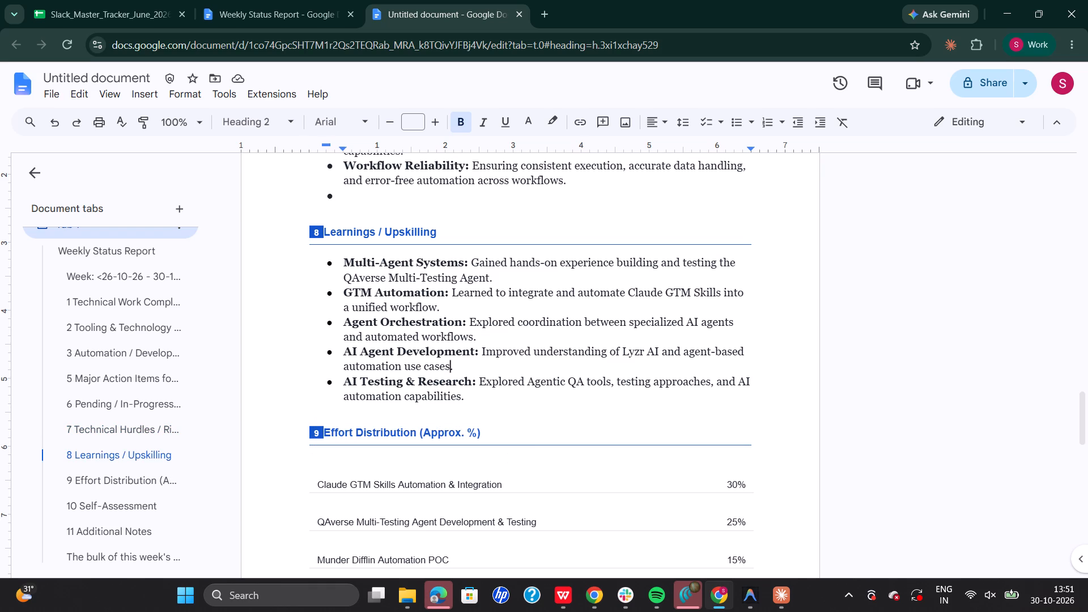
key(space)
text(and integrate)
key(space)
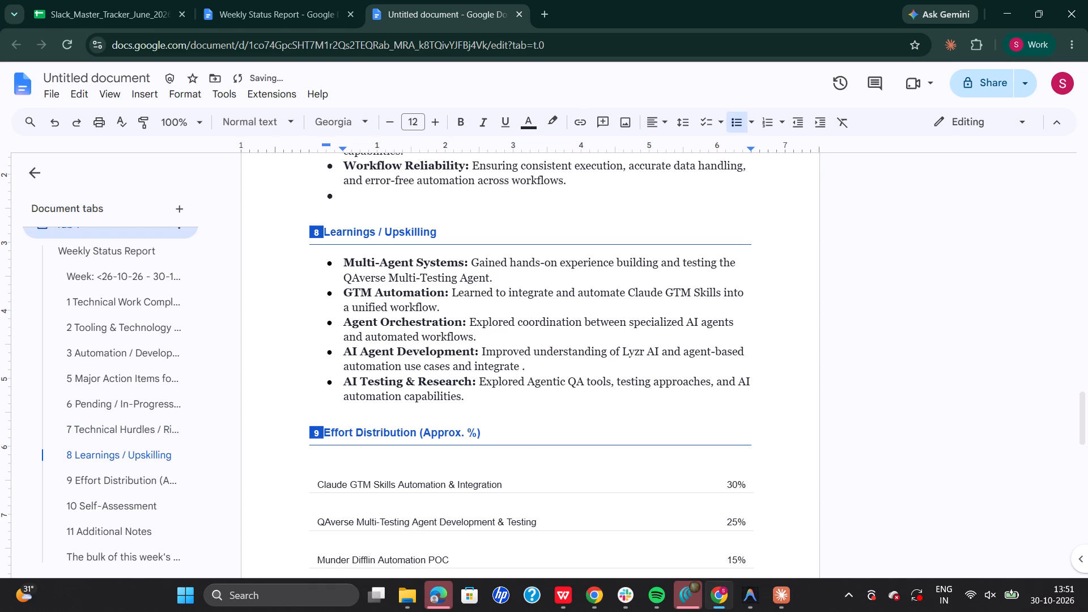
key(BackSpace)
text(d)
key(space)
key(p)
text(wright)
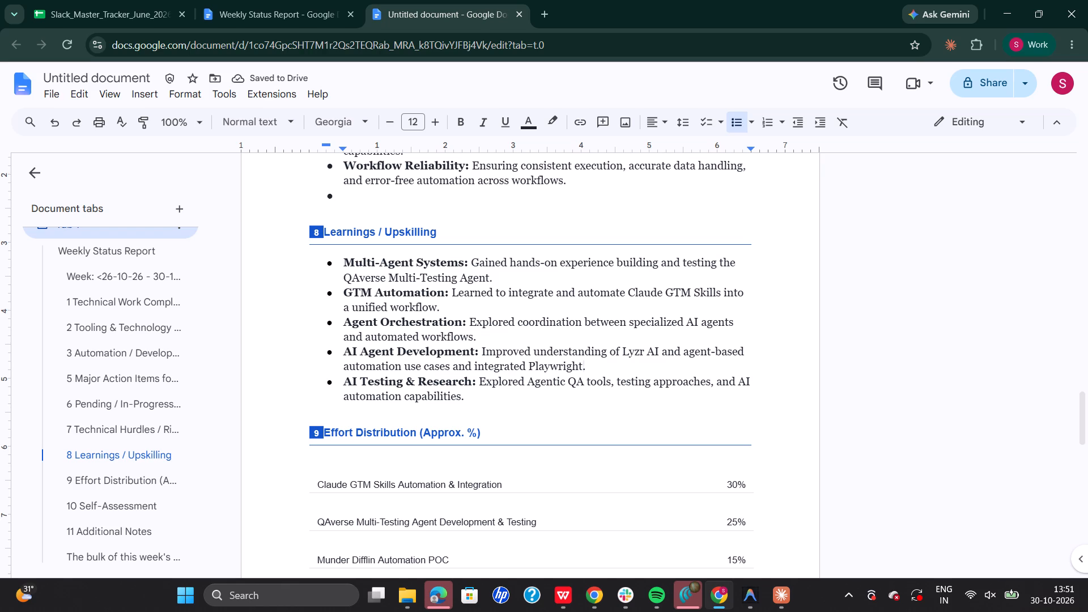
scroll(464, 441, down, 1)
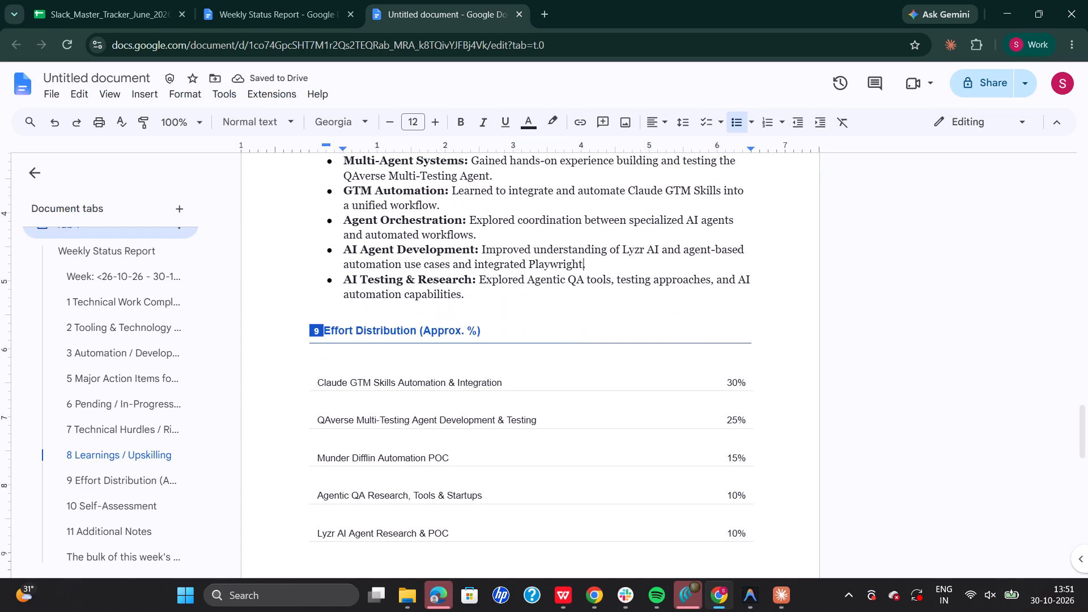
scroll(464, 441, down, 2)
scroll(464, 441, right, 1)
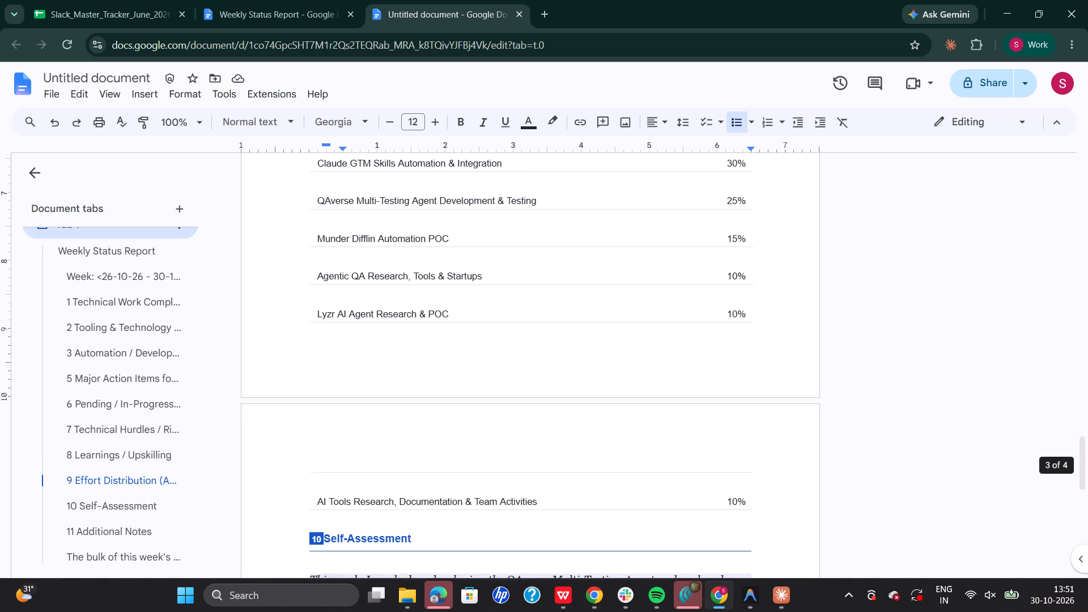
scroll(464, 441, right, 1)
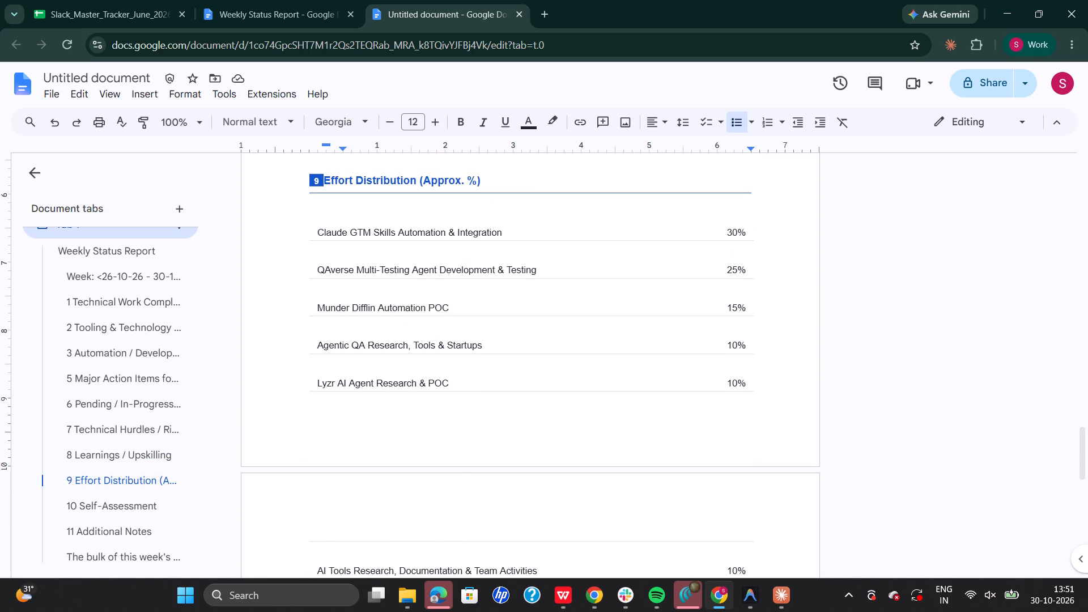
drag(310, 180, 445, 466)
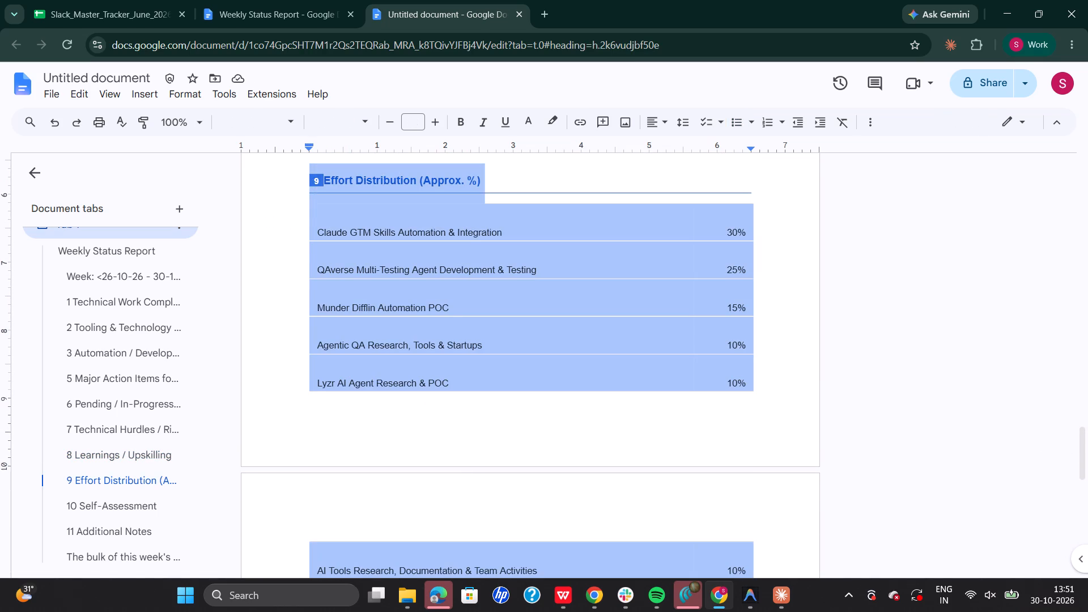
scroll(445, 466, down, 1)
key(ctrl+c)
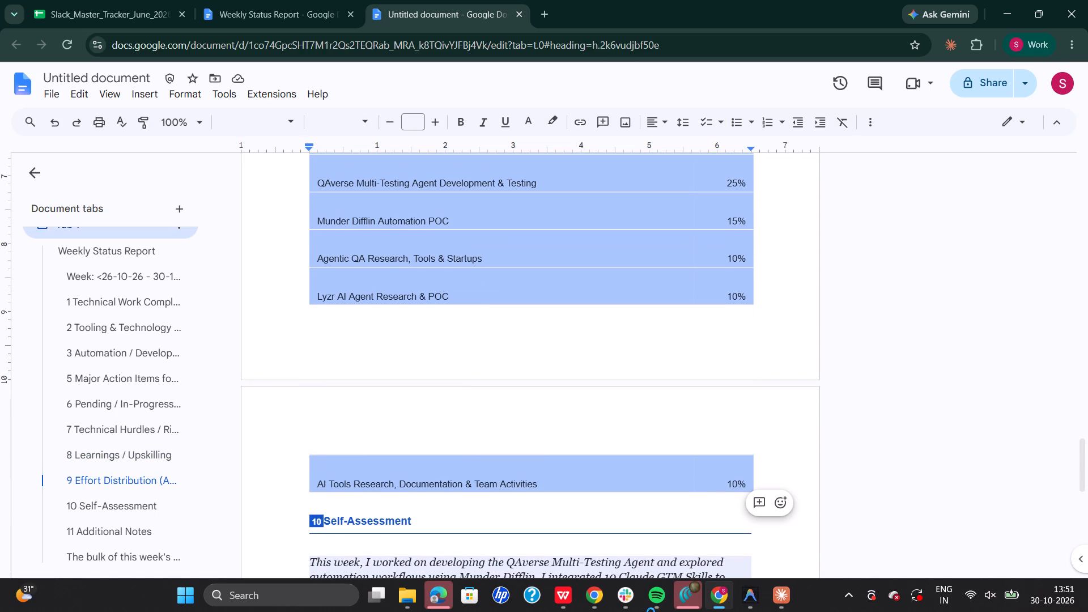
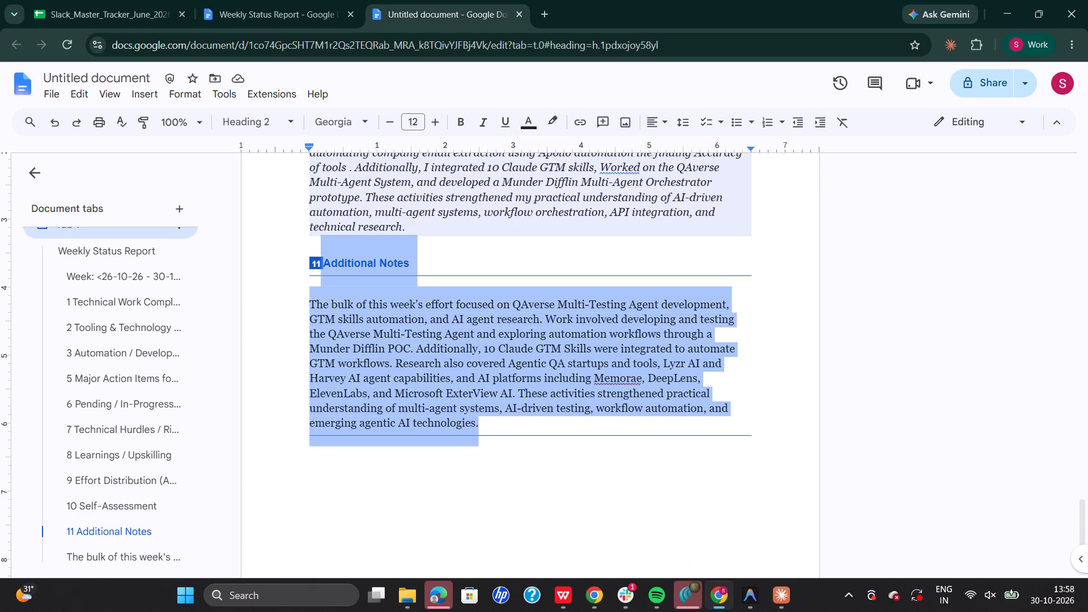
drag(320, 280, 314, 310)
key(BackSpace)
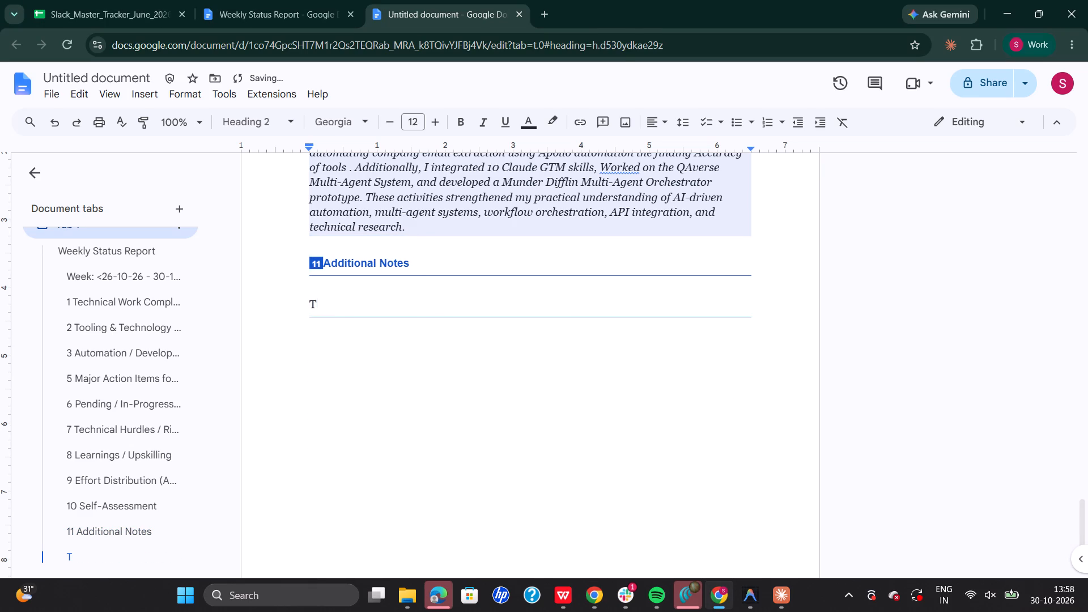
key(ctrl+v)
key(BackSpace)
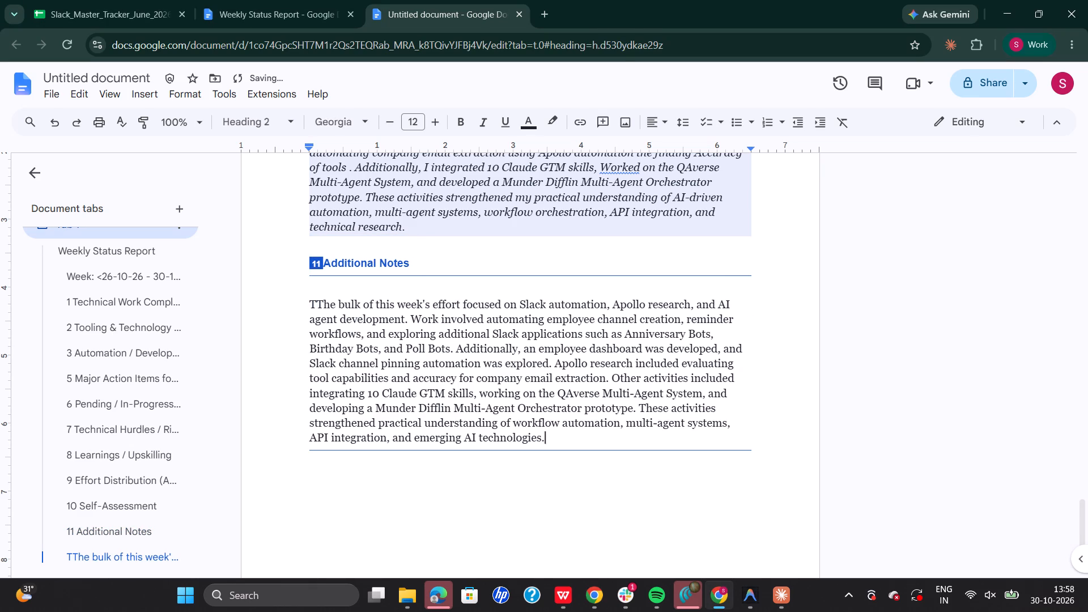
click(318, 307)
key(BackSpace)
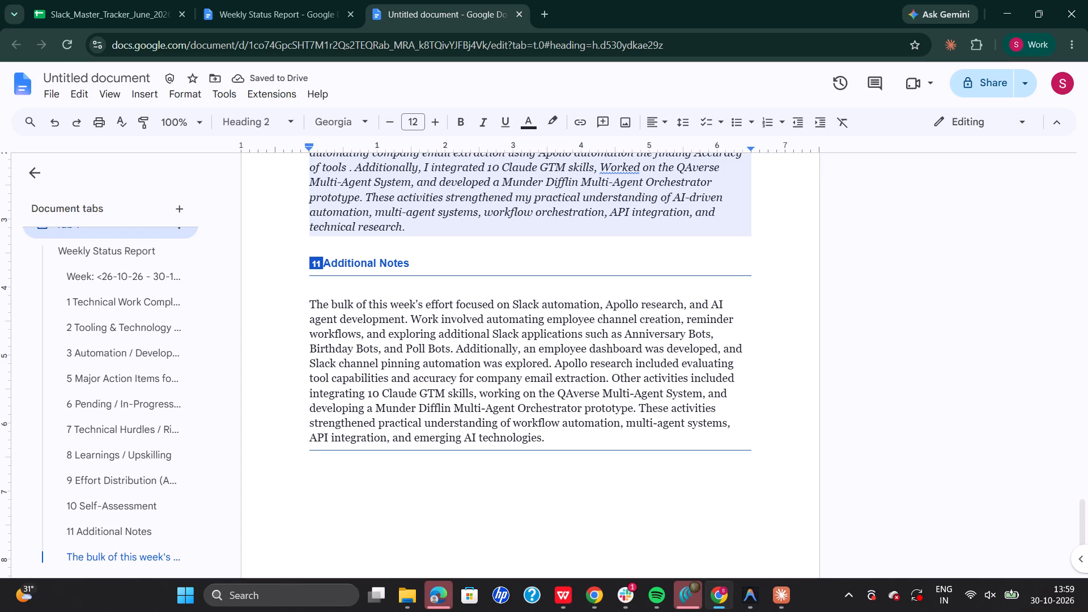
Name the document Weekly Status Report and open its sharing settings.
scroll(546, 452, down, 3)
scroll(546, 452, up, 8)
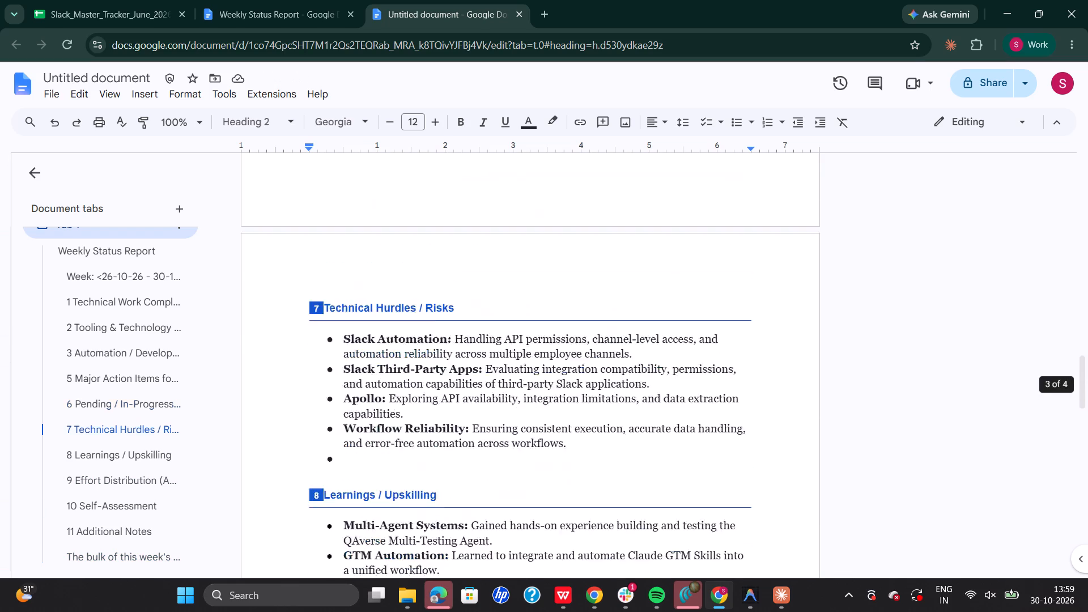
scroll(546, 452, up, 12)
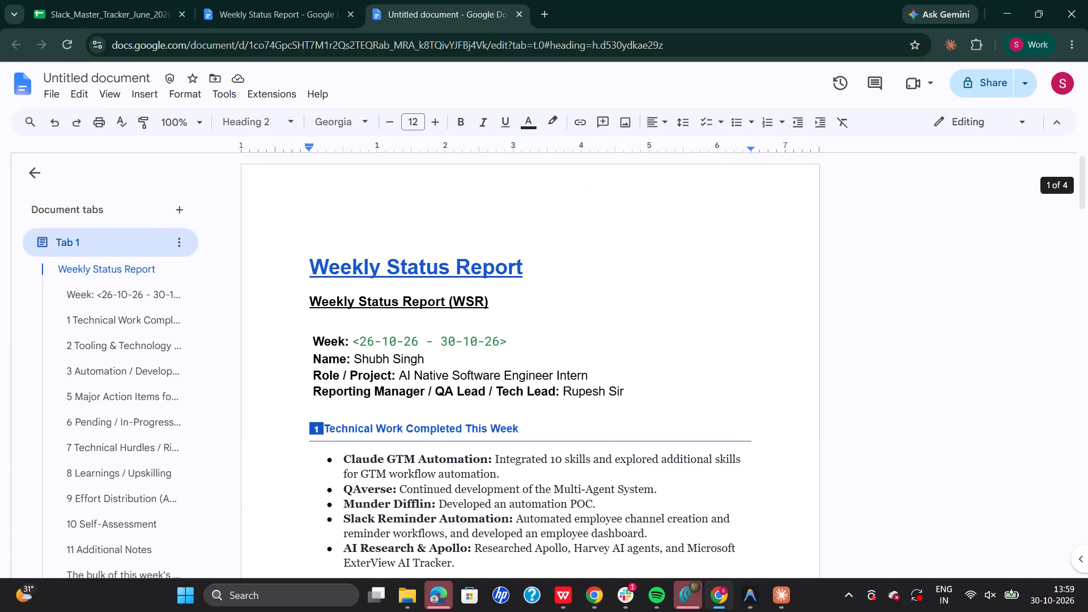
click(982, 75)
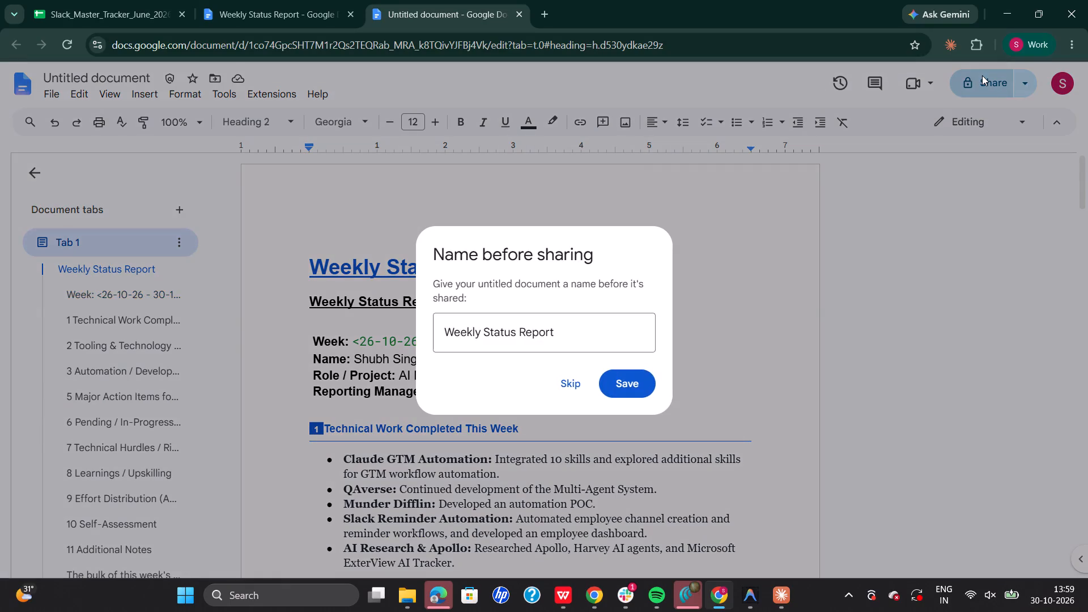
click(634, 383)
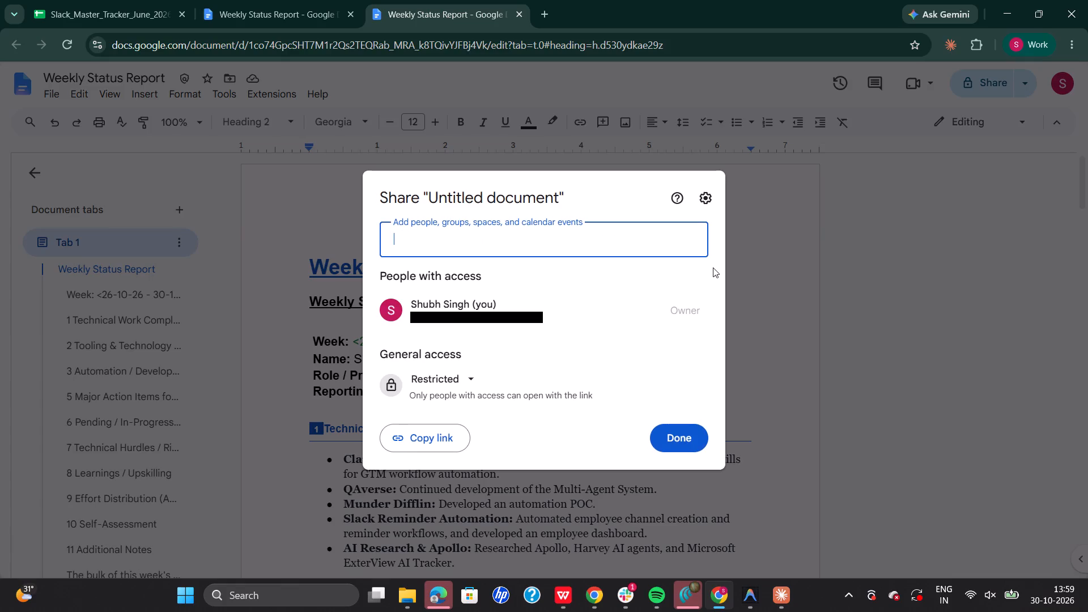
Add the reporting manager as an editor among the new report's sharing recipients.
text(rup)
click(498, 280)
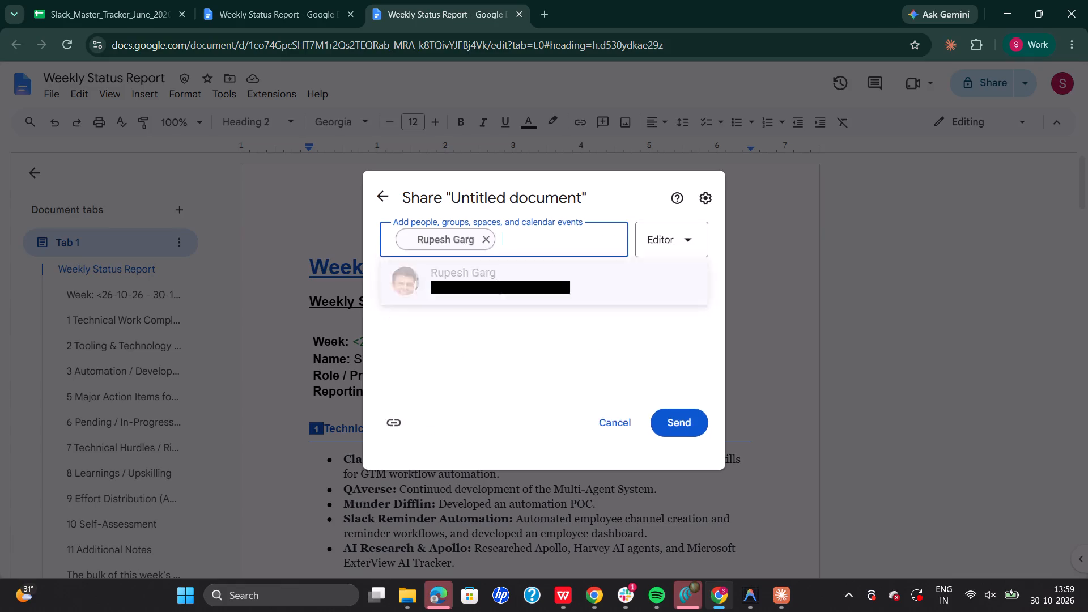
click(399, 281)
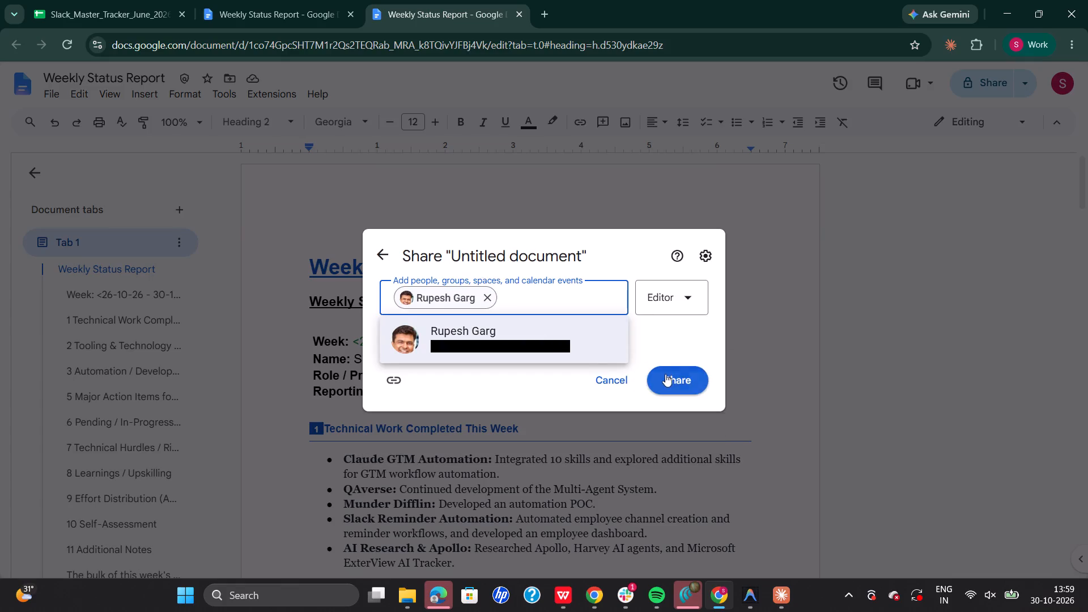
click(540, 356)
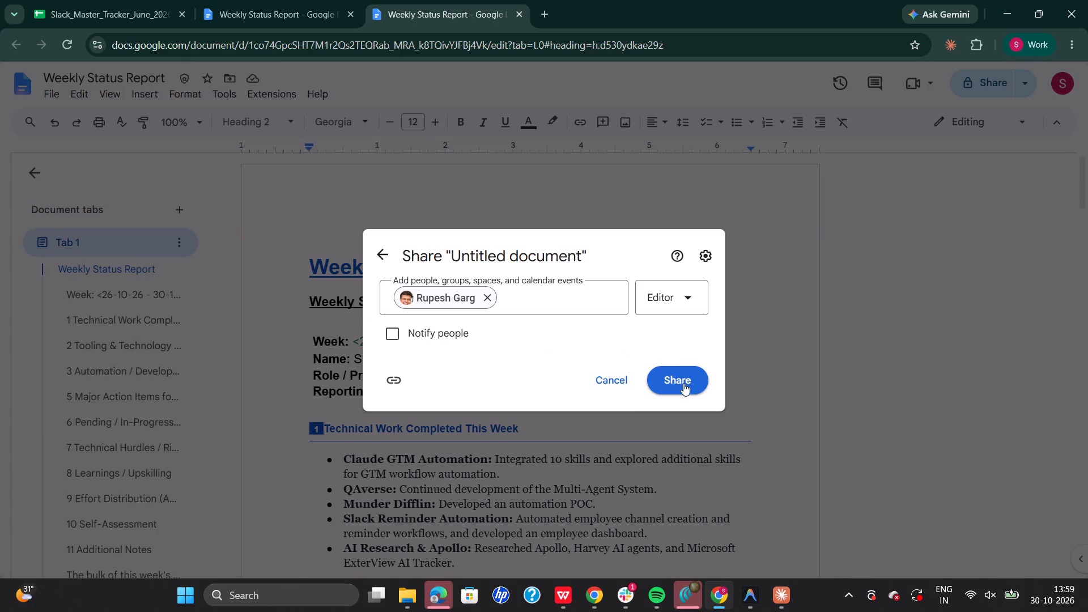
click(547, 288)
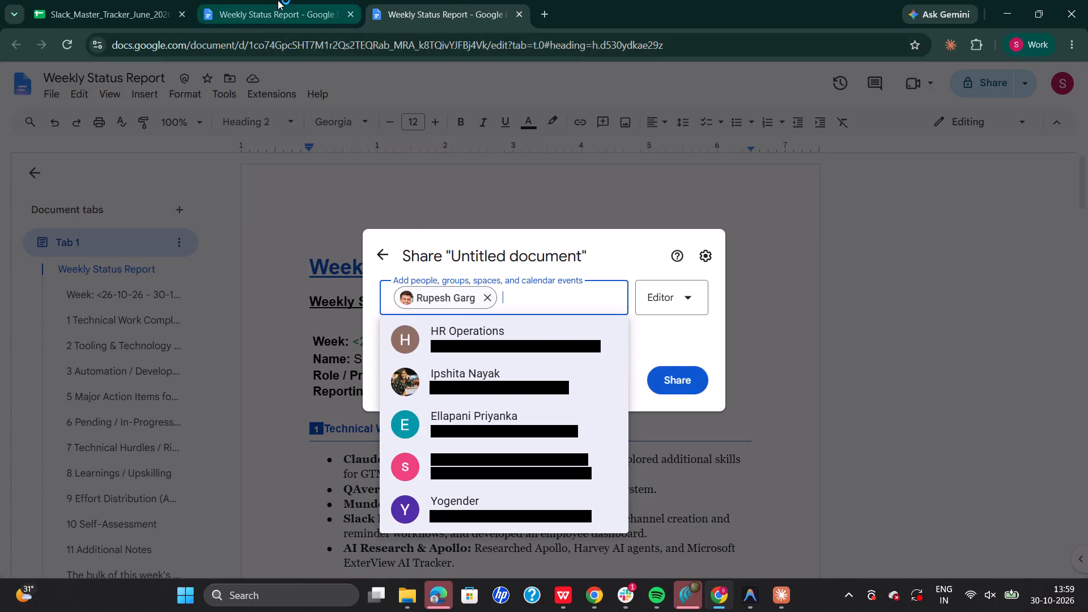
Examine who has access to the previous Weekly Status Report in its sharing settings.
click(278, 0)
click(976, 91)
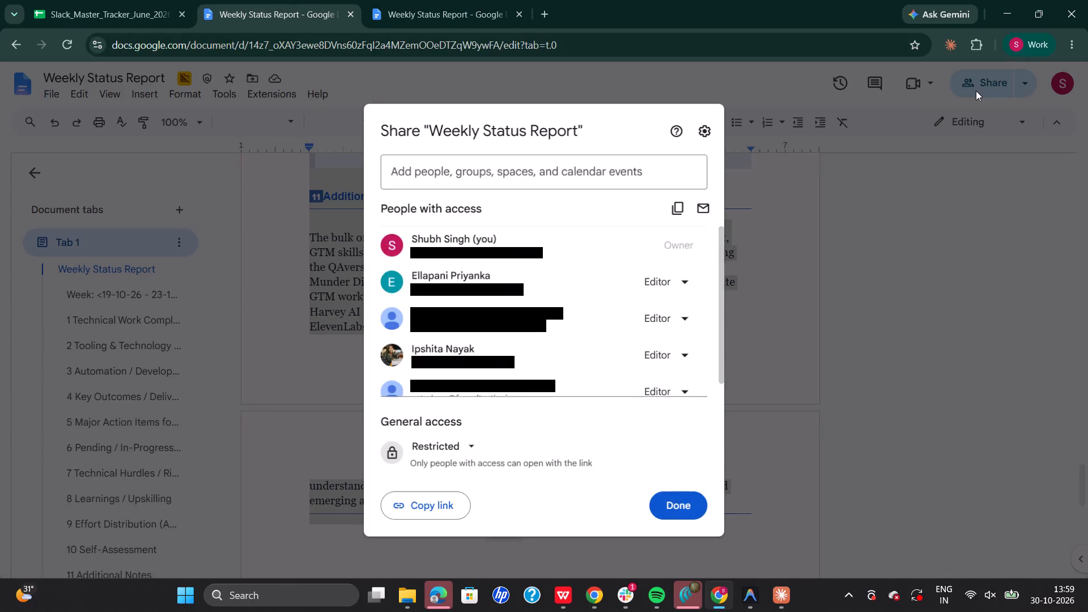
scroll(630, 284, down, 1)
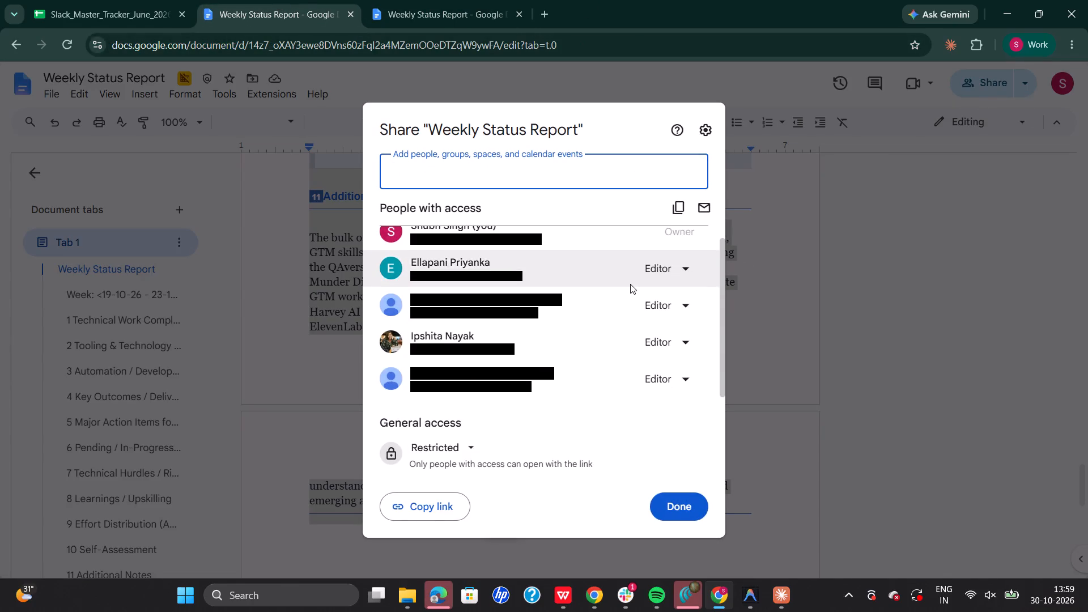
scroll(630, 284, down, 1)
scroll(630, 284, up, 1)
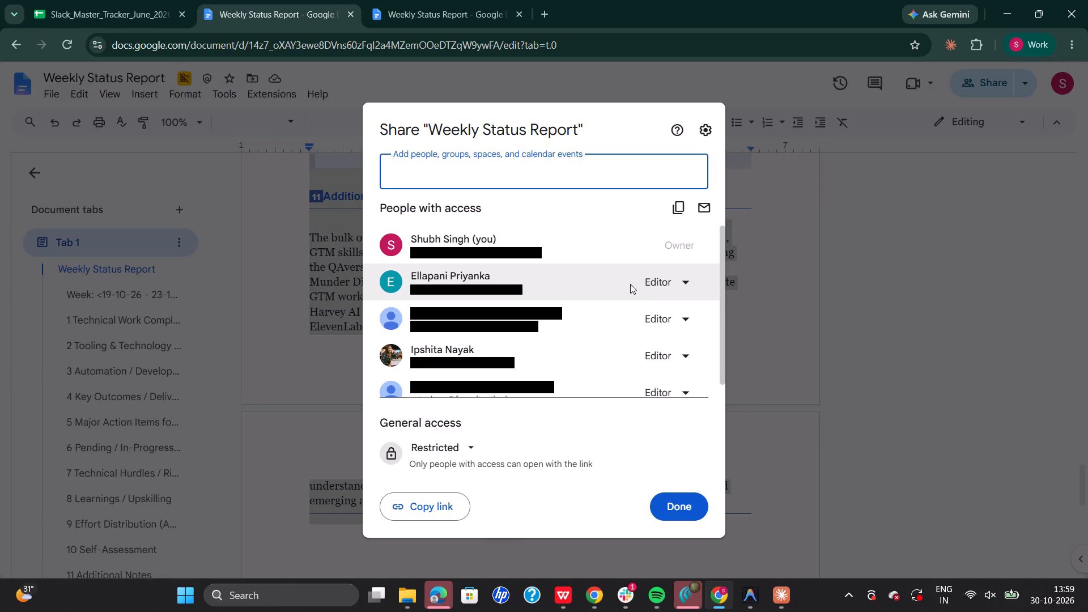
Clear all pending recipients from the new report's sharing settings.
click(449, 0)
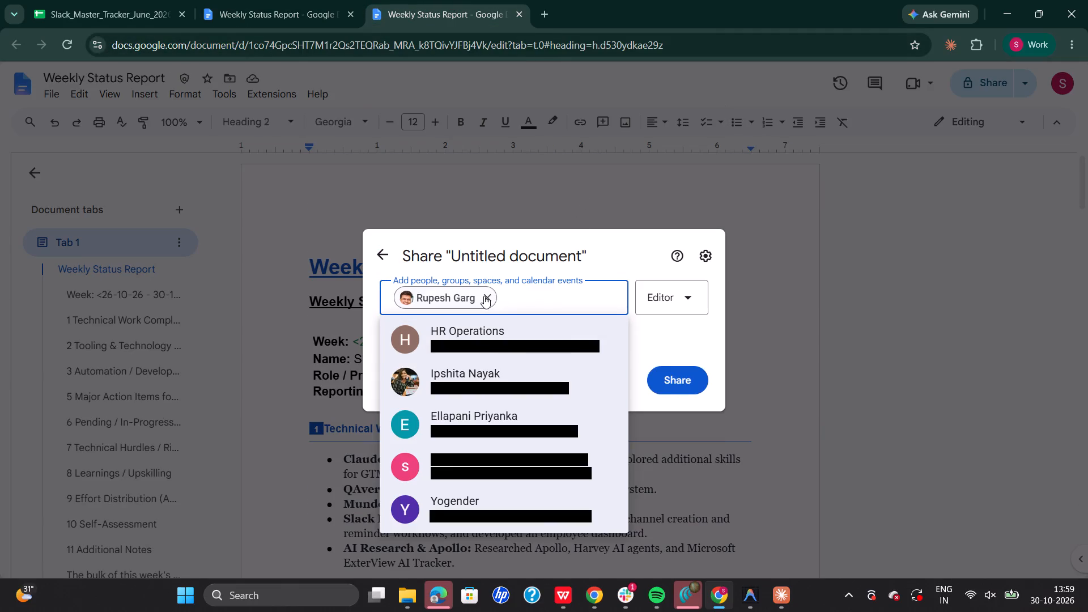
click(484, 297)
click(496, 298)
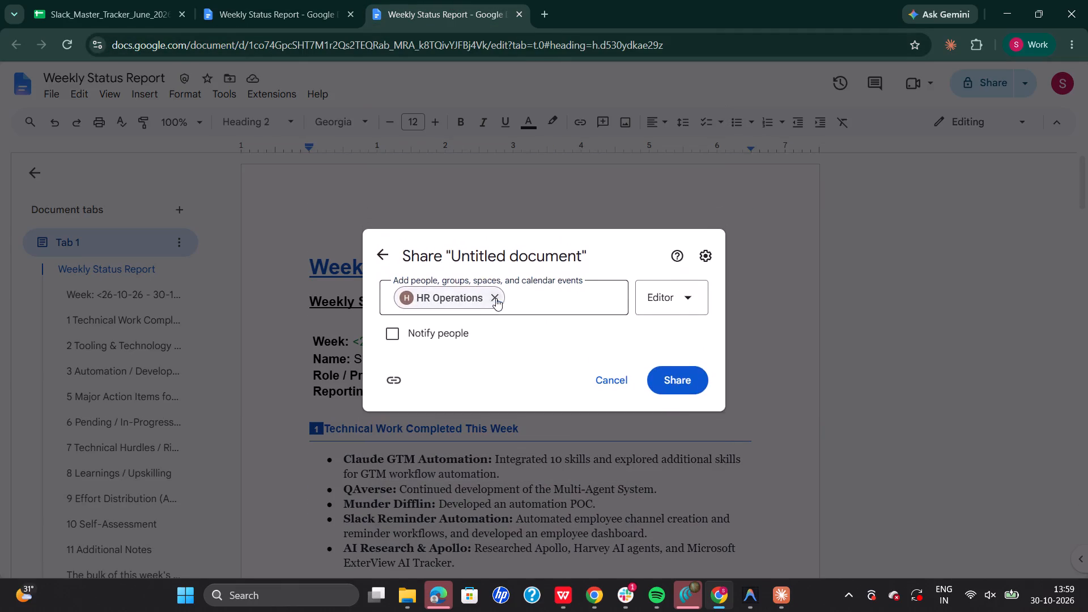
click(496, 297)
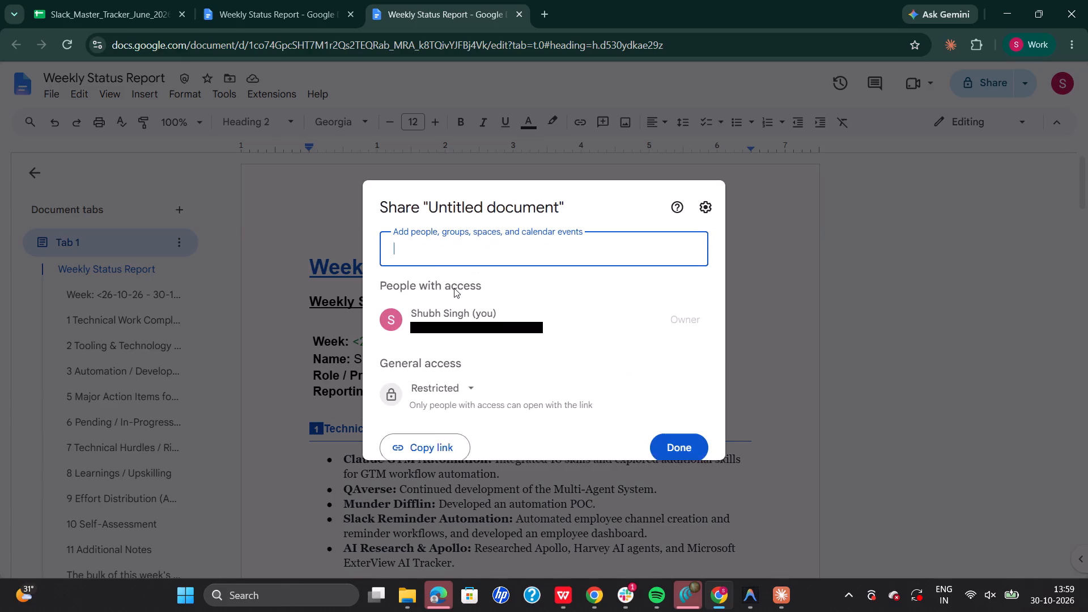
Add the first editor from the previous report's access list as an editor recipient of the new report.
key(e)
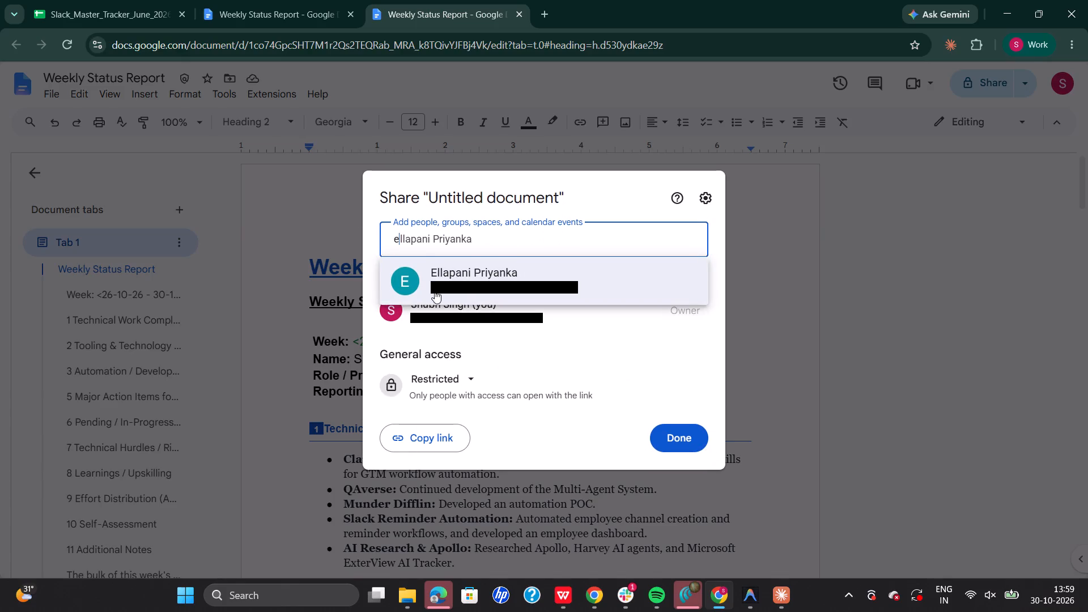
click(467, 273)
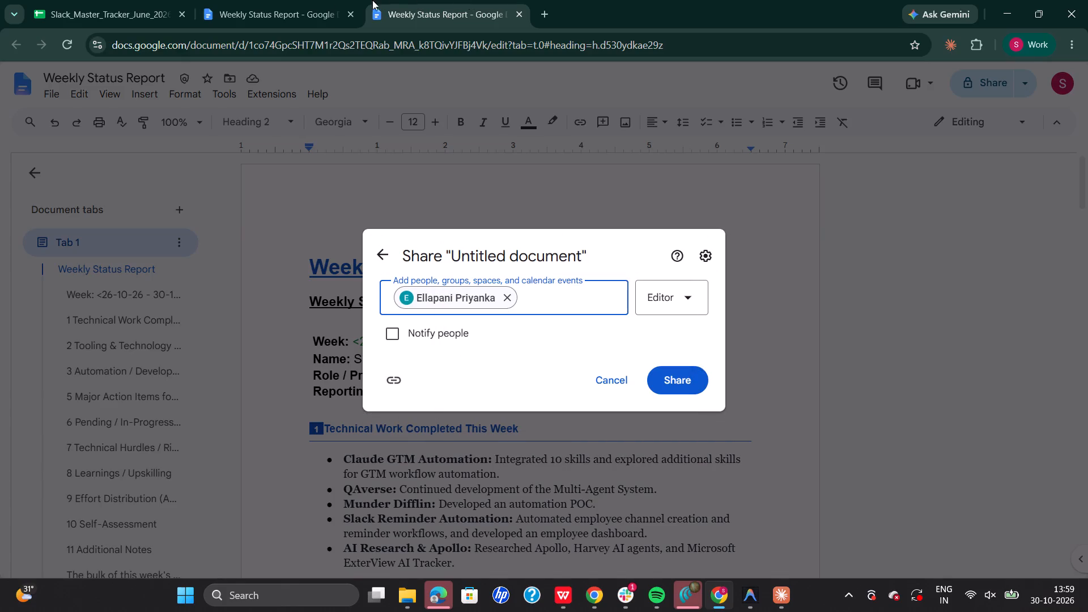
Add HR Operations from the previous report's access list as an editor recipient of the new report.
click(337, 0)
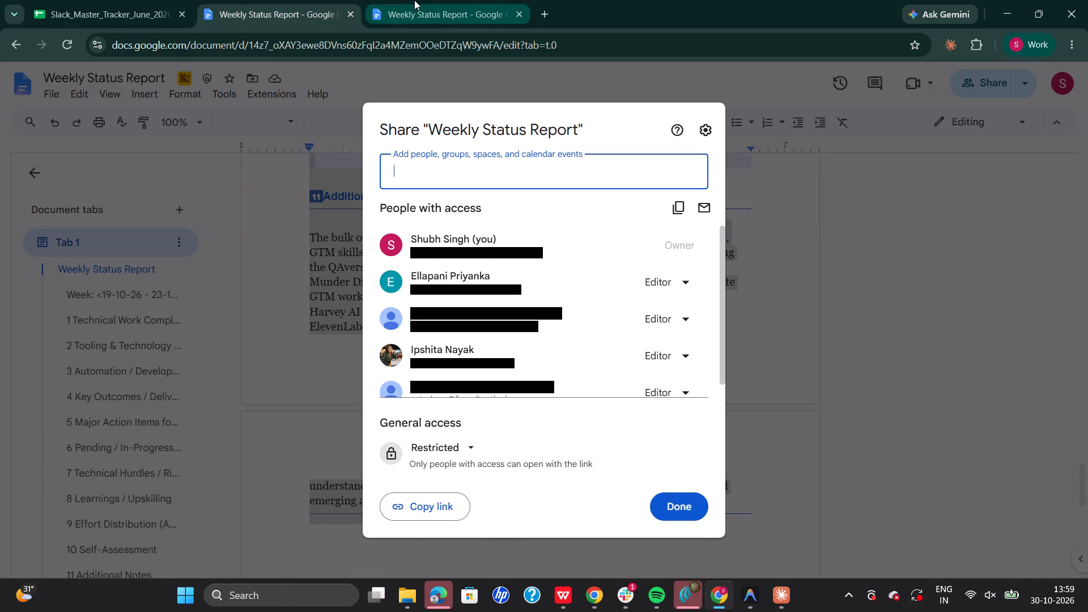
click(414, 0)
text(hr)
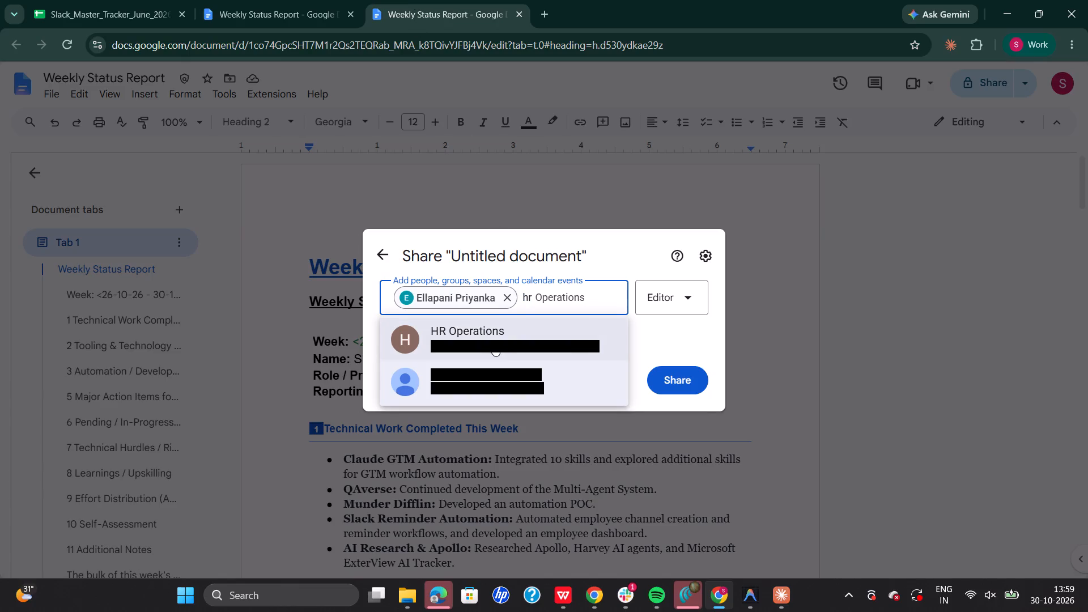
click(494, 343)
Add the remaining two editors from the previous report's access list as editor recipients of the new report.
click(328, 0)
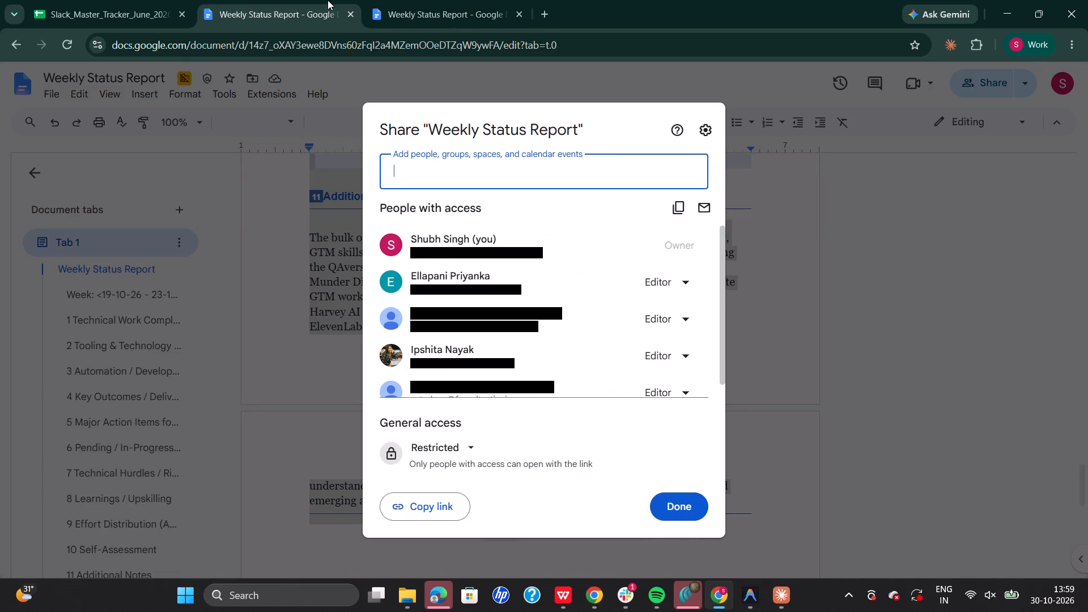
scroll(509, 346, down, 1)
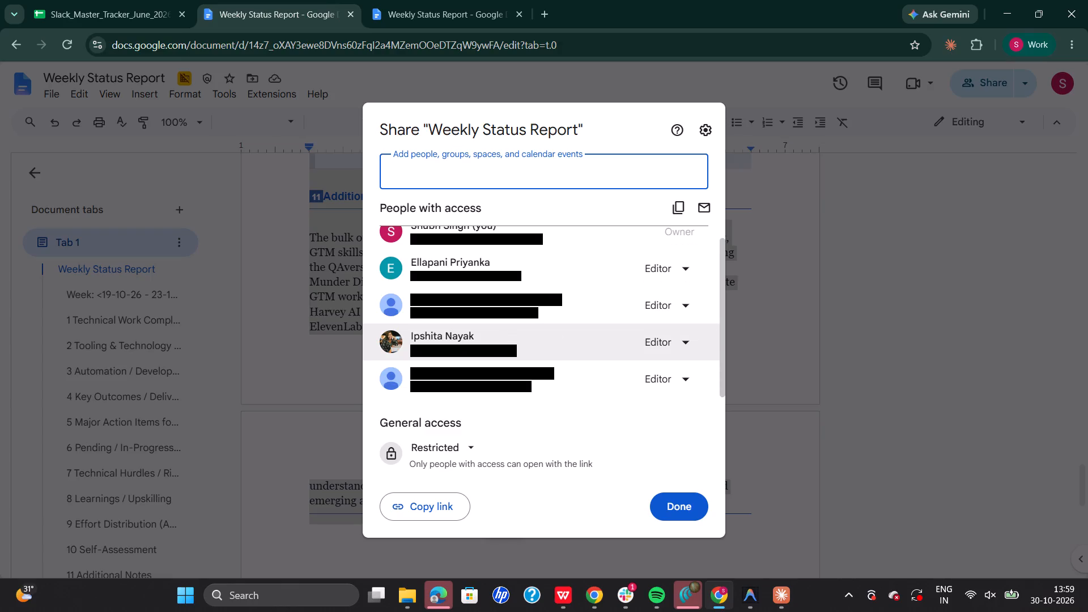
scroll(509, 346, down, 1)
click(485, 0)
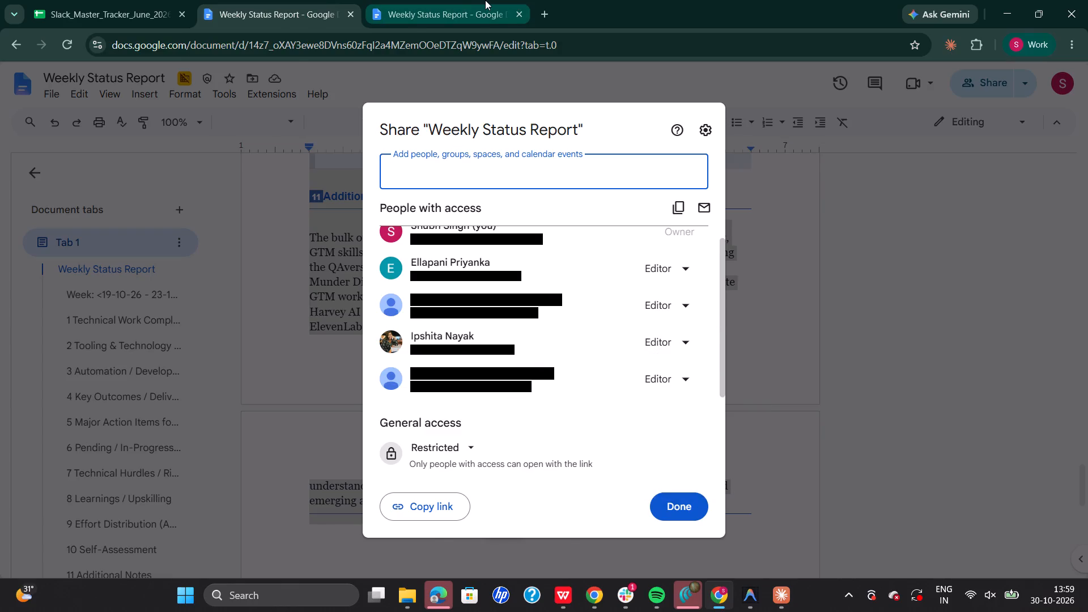
text(ip)
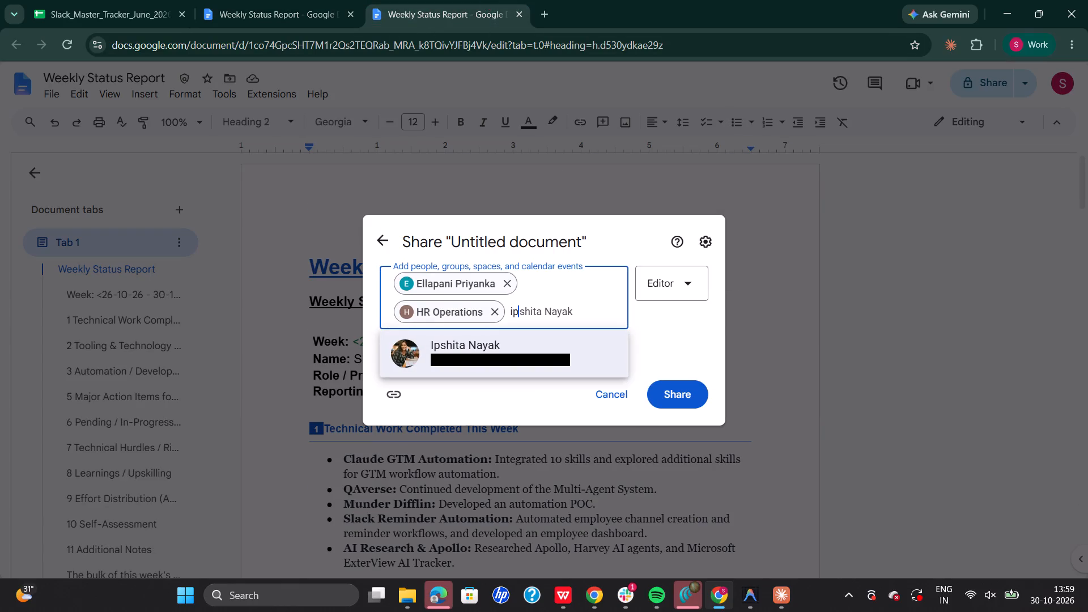
click(518, 349)
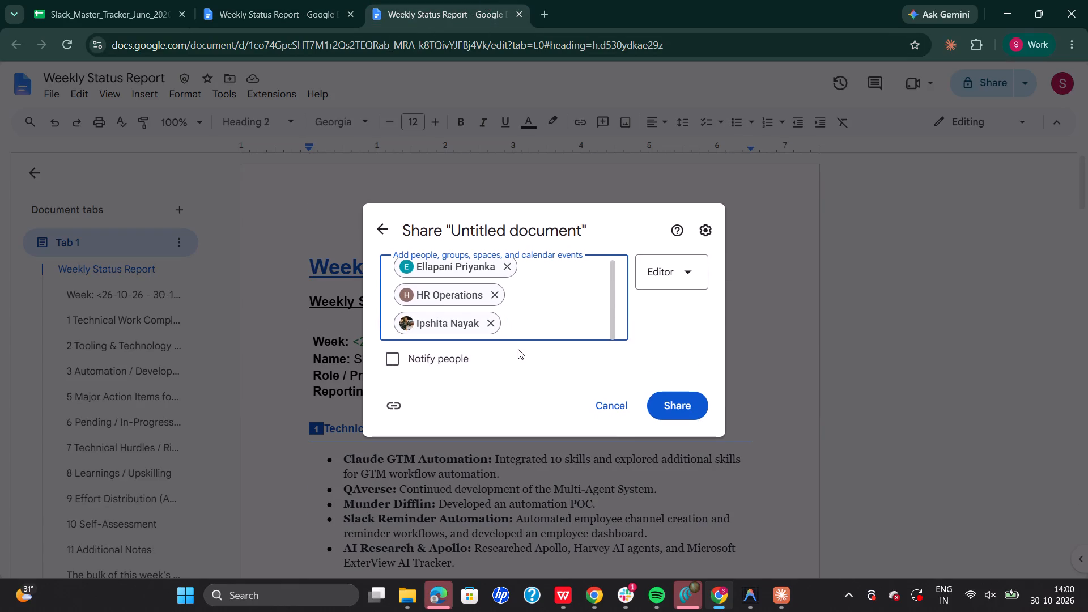
text(sta)
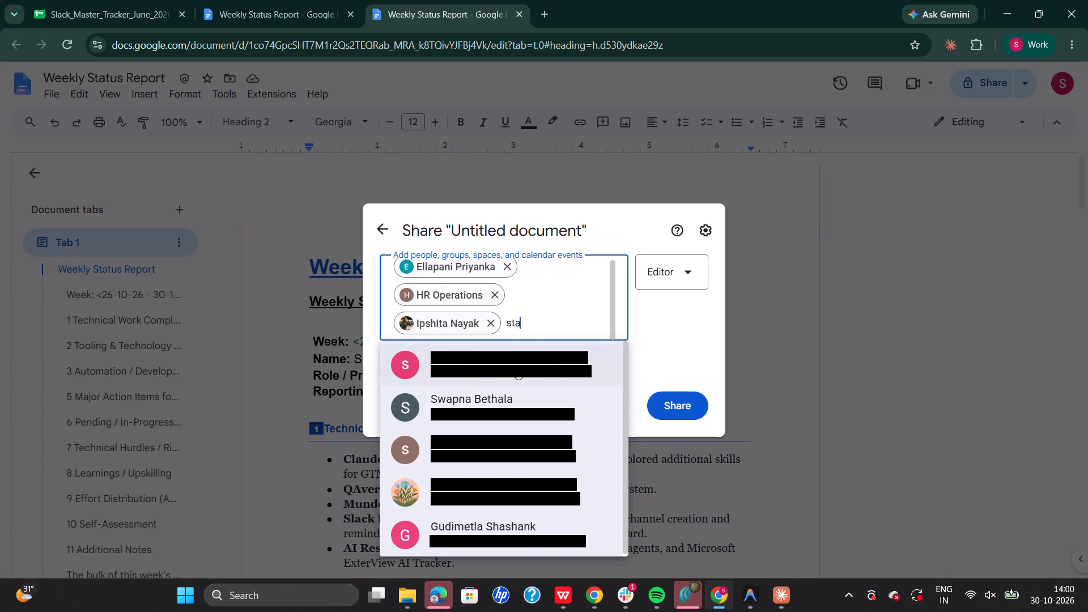
click(516, 367)
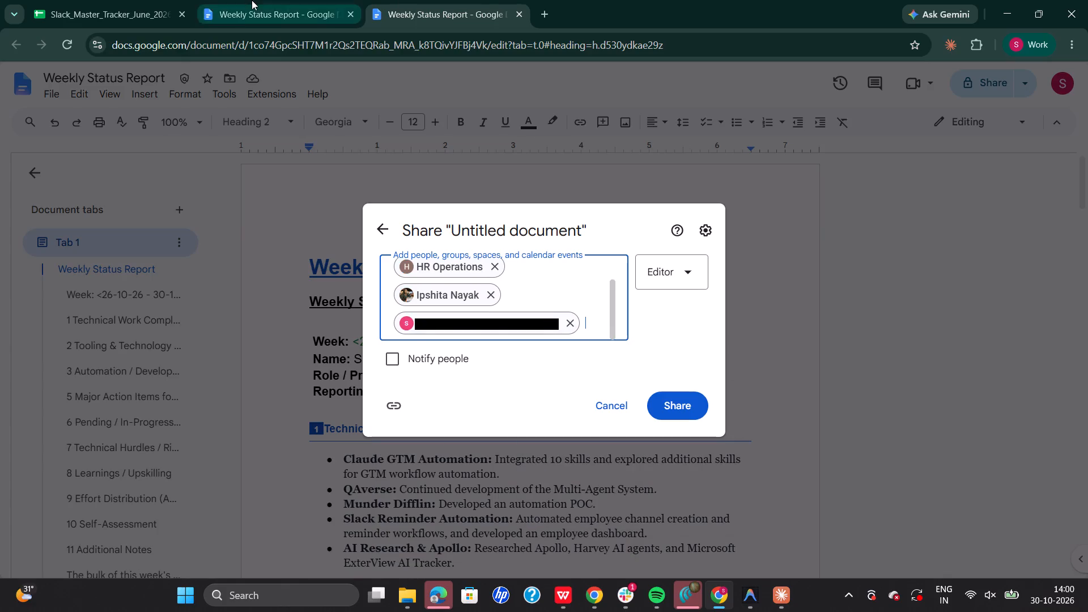
Check the recipients against the previous report's access list and share the new report with them as editors, with notification enabled and no message.
click(252, 0)
scroll(495, 321, up, 1)
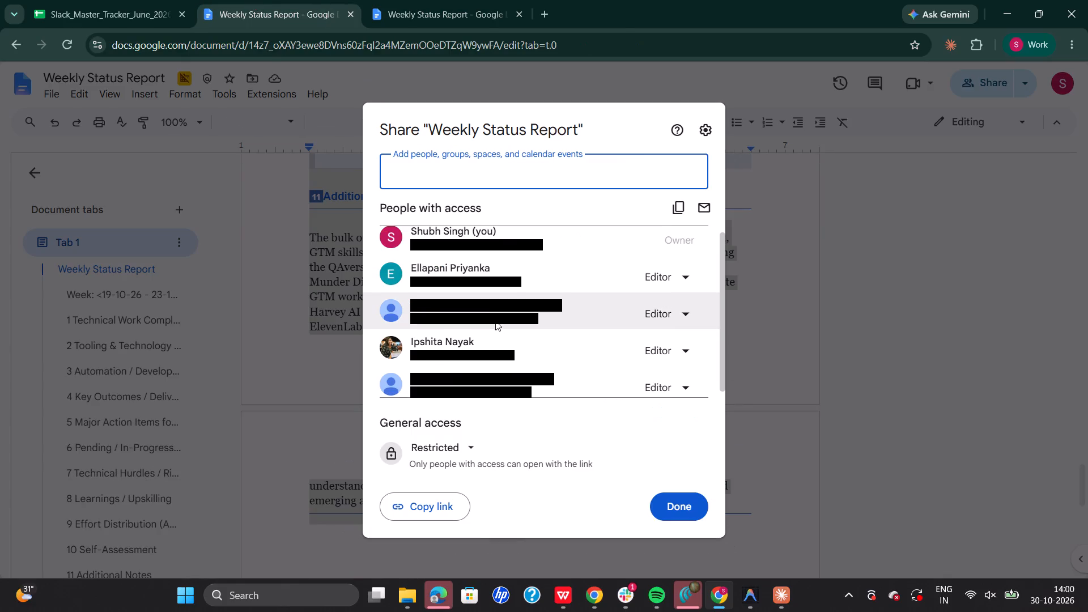
scroll(495, 321, up, 1)
click(457, 0)
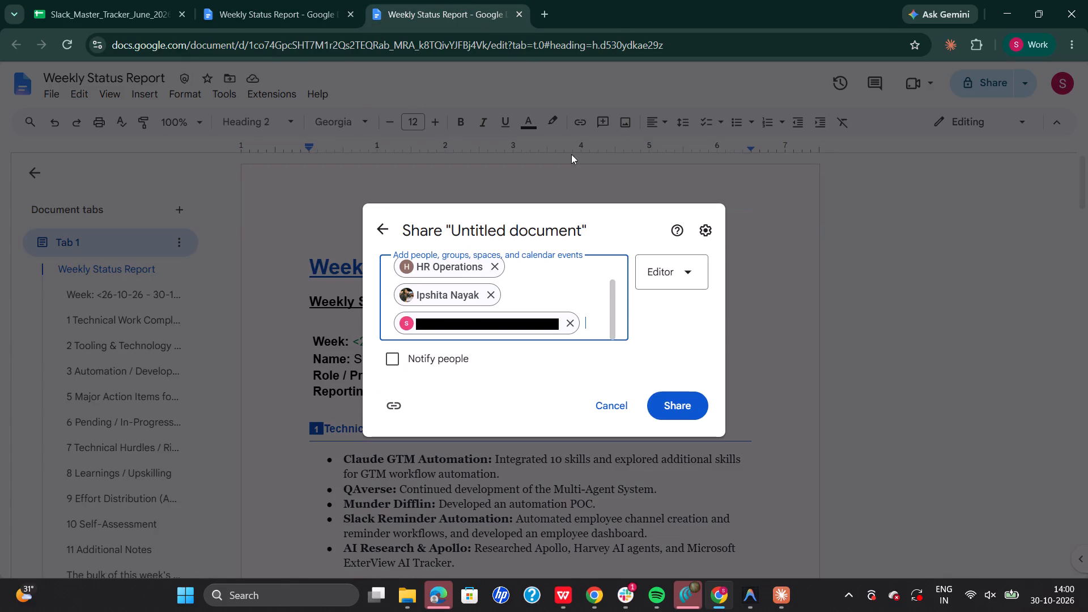
scroll(500, 288, up, 3)
scroll(500, 288, down, 2)
click(402, 358)
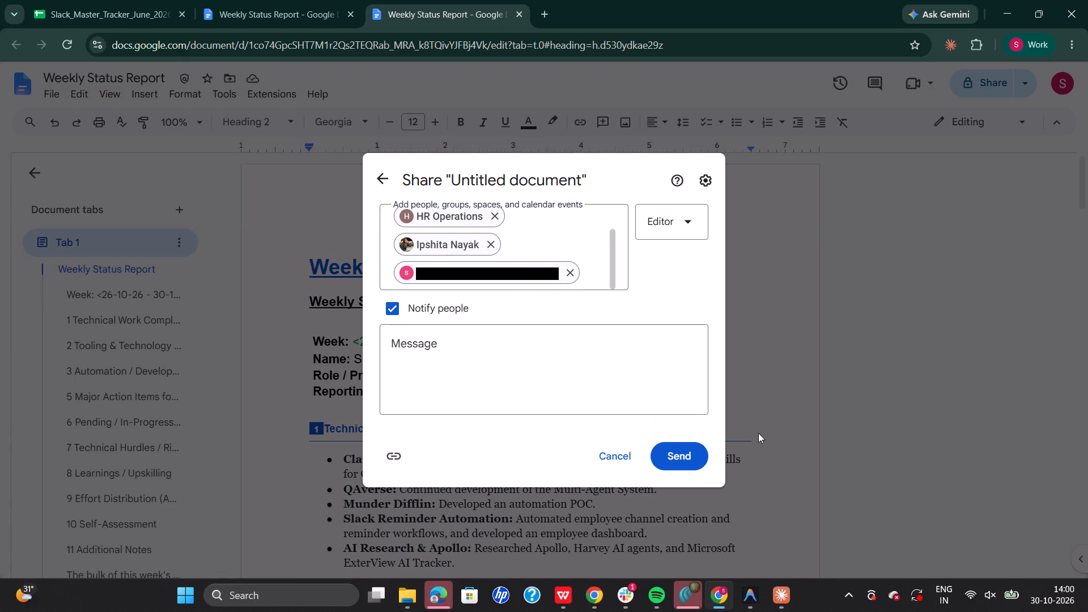
click(670, 448)
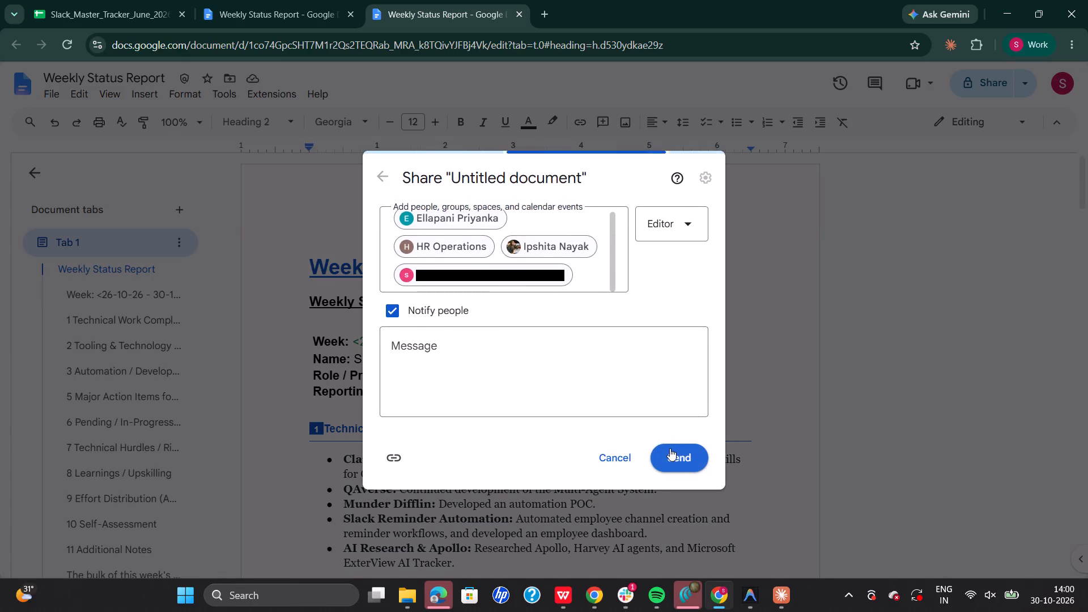
click(644, 378)
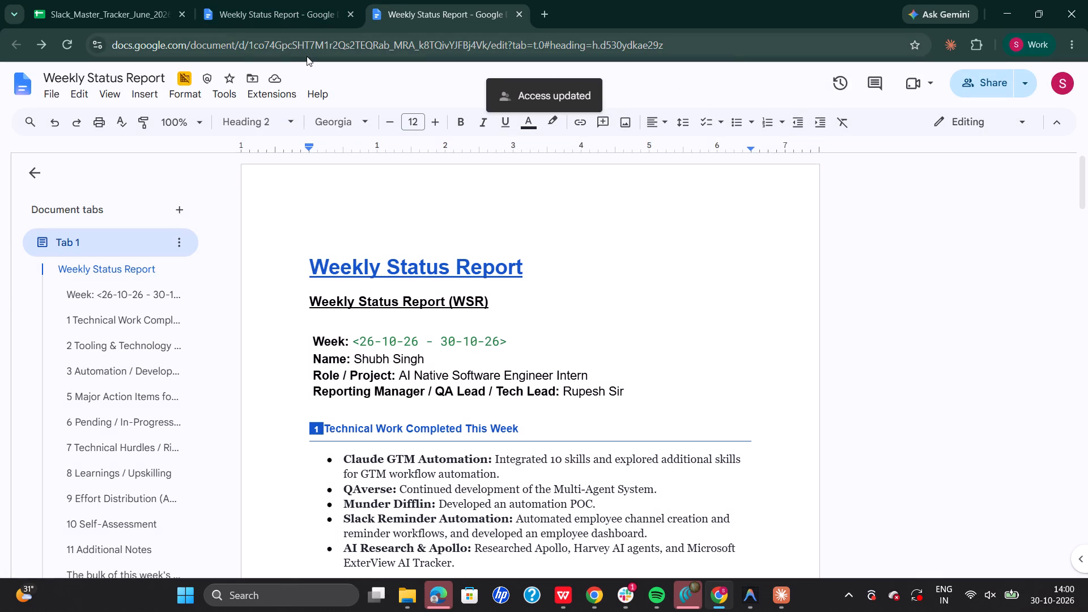
Copy the new Weekly Status Report's web address.
click(324, 48)
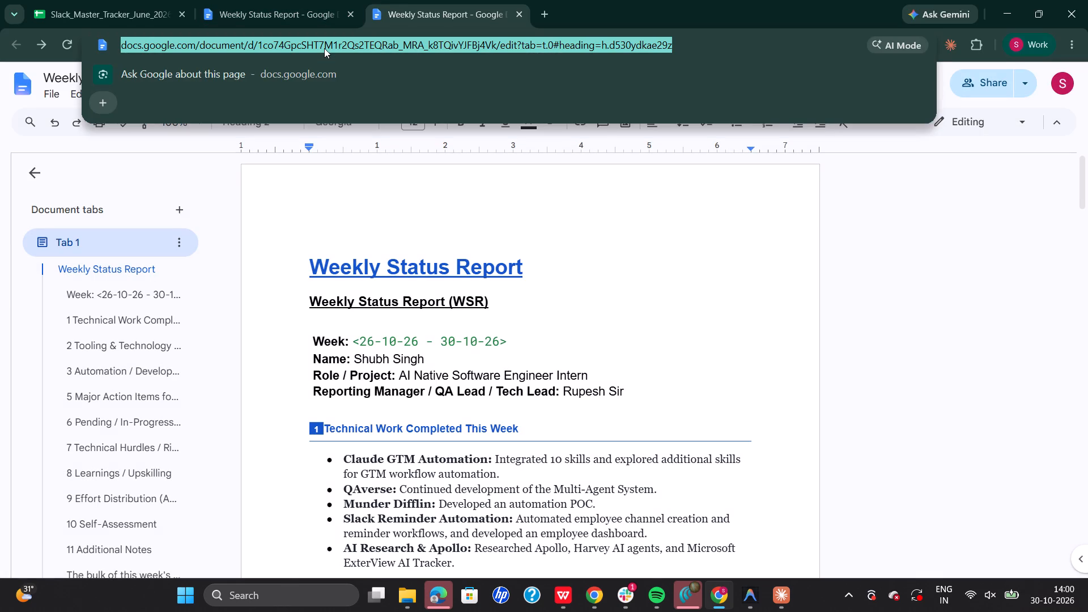
key(ctrl+c)
click(892, 254)
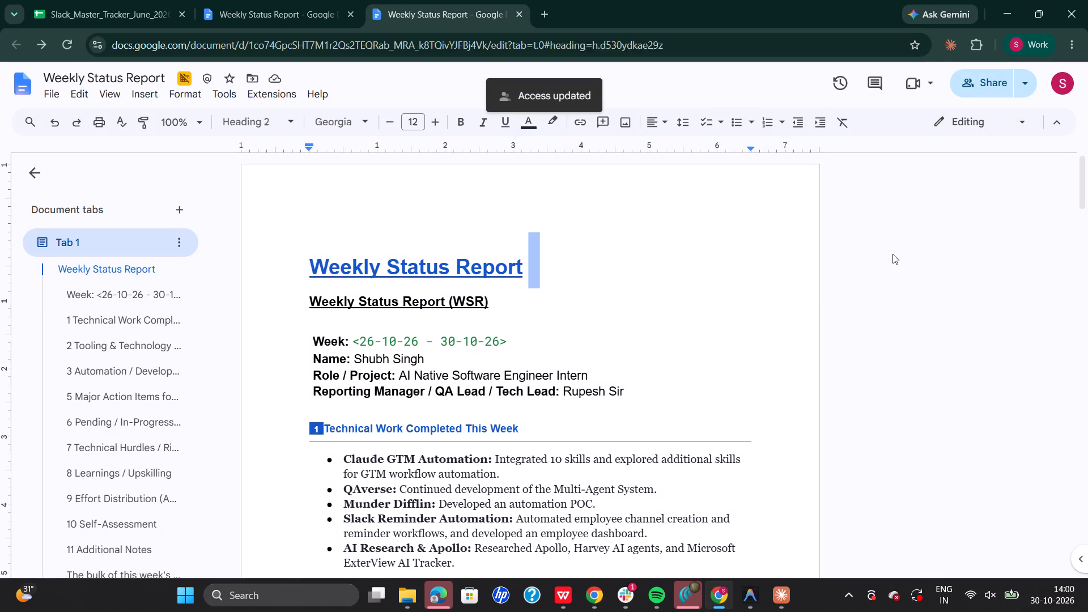